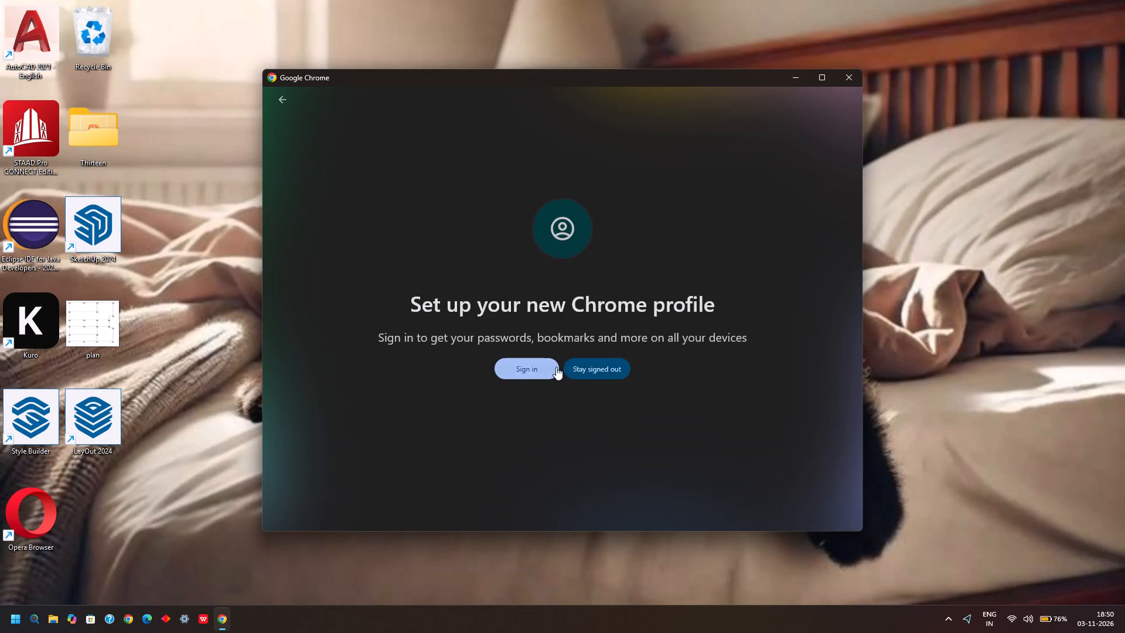
Open the sign-in page of the new Chrome profile setup and close the setup window without signing in.
left_click(529, 367)
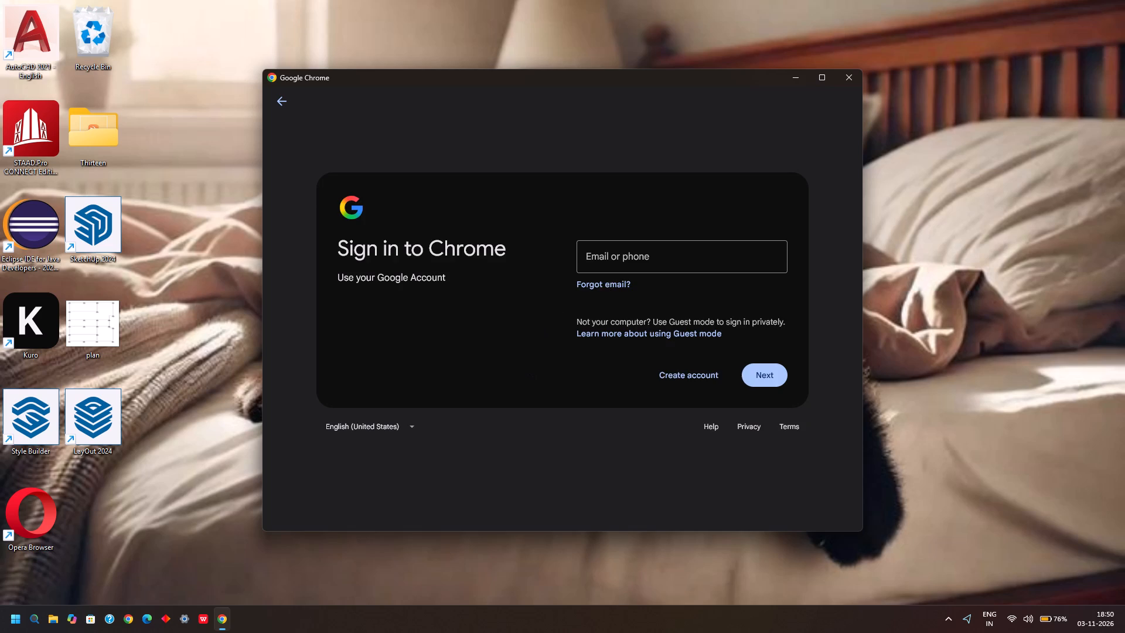
left_click(855, 82)
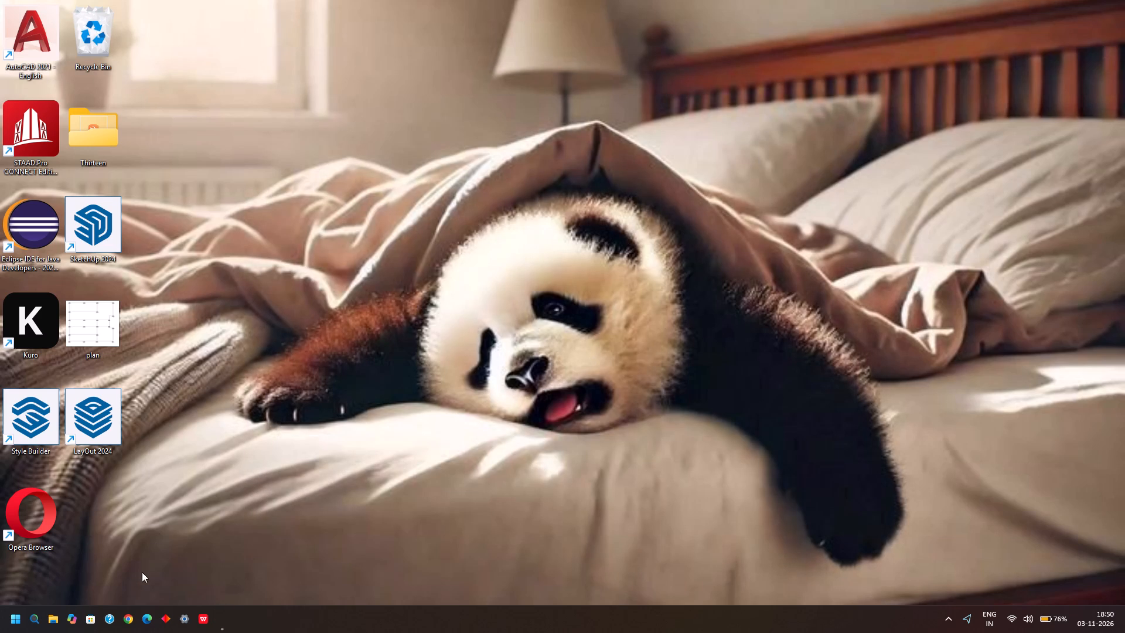
Launch Google Chrome again and open it with the existing profile labelled "Your Chrome".
left_click(134, 615)
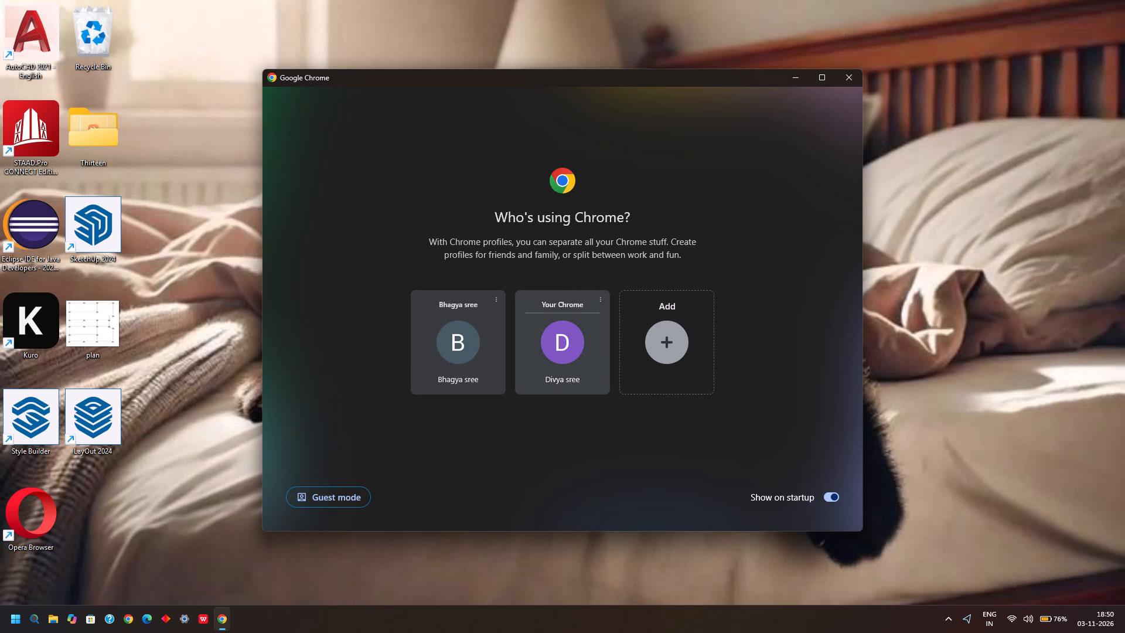
left_click(562, 337)
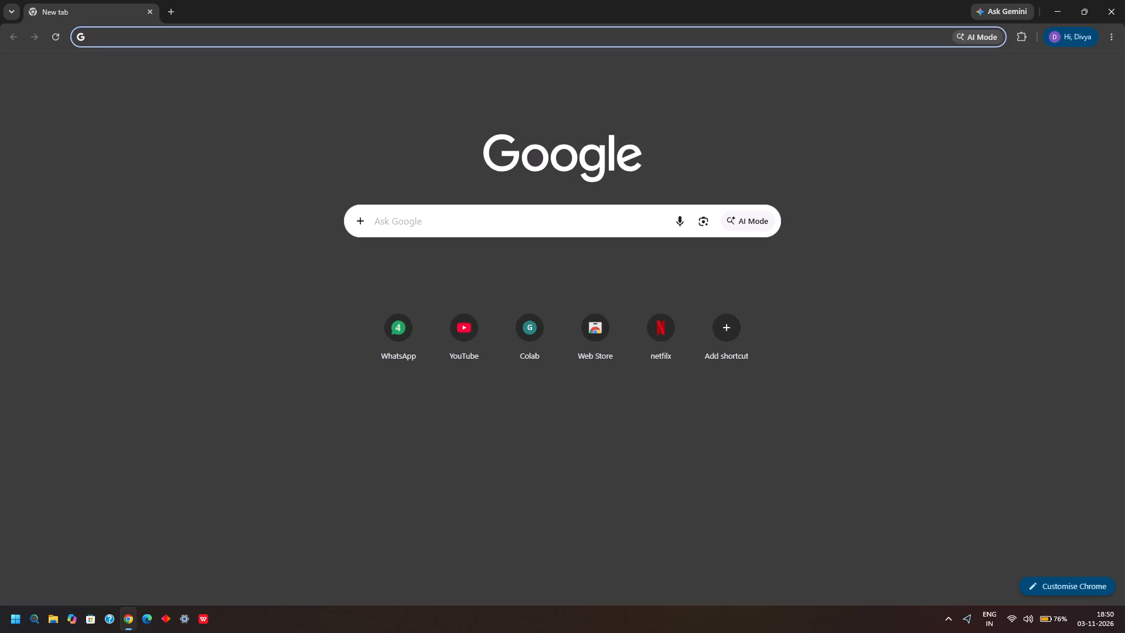
Enter "whats" in the Google search box of the new tab page to find WhatsApp.
left_click(504, 210)
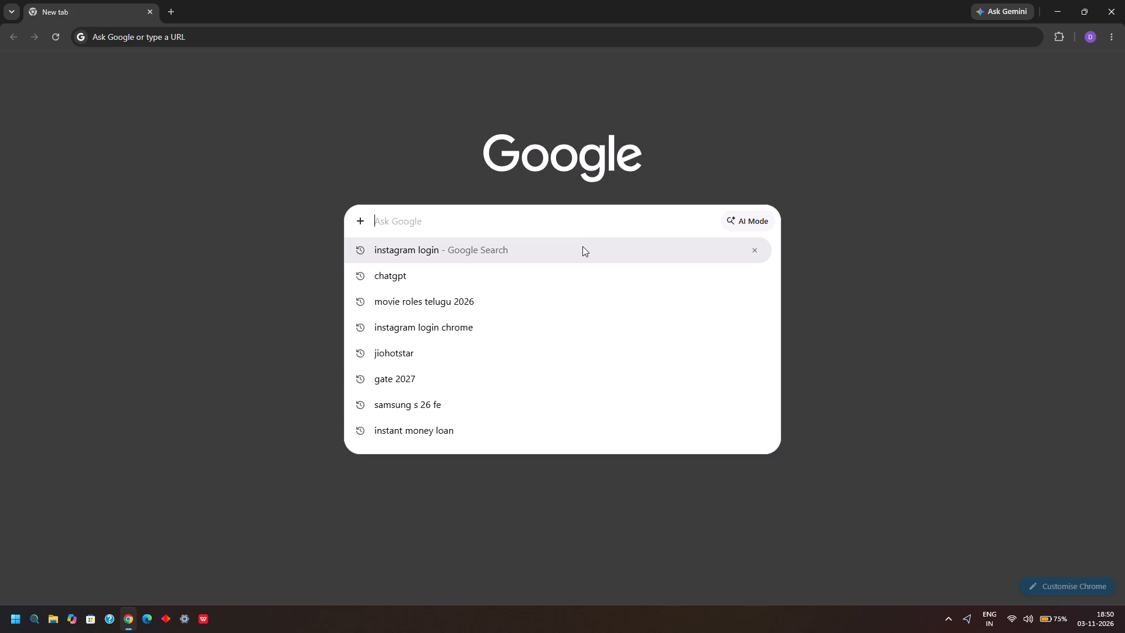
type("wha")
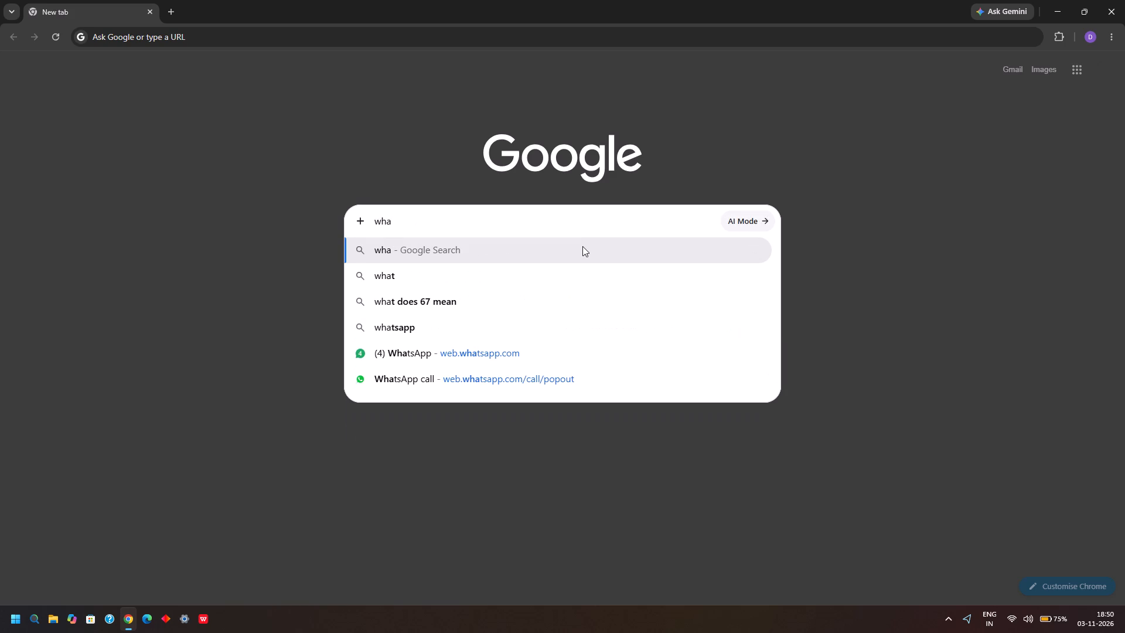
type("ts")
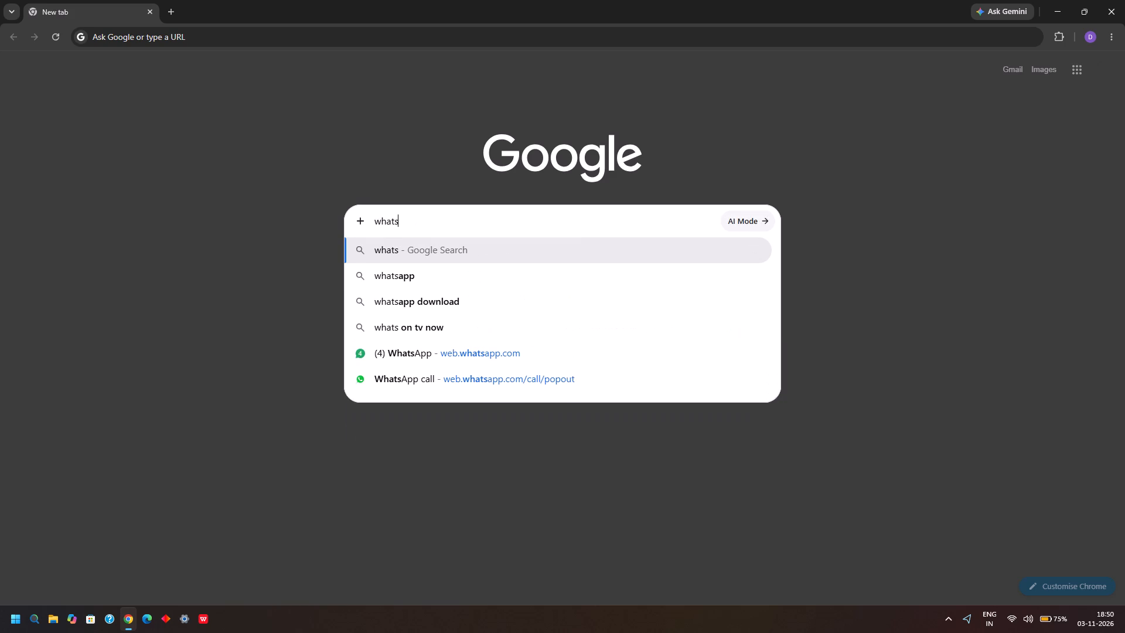
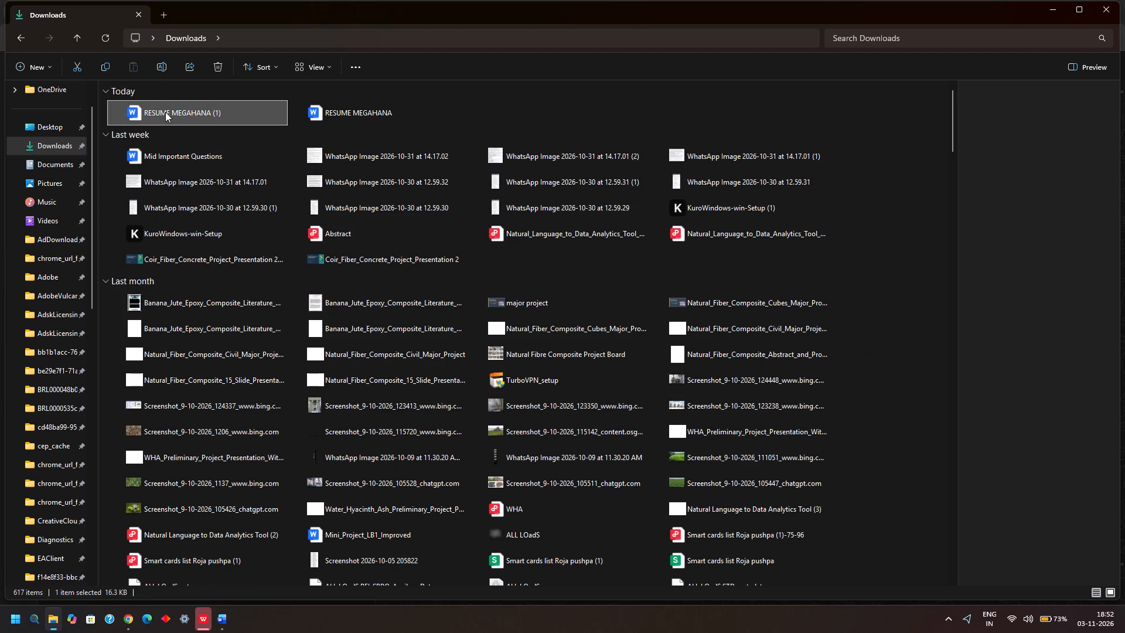
Open the résumé Word document whose name ends in (1) from today's files in the Downloads folder.
double_click(165, 112)
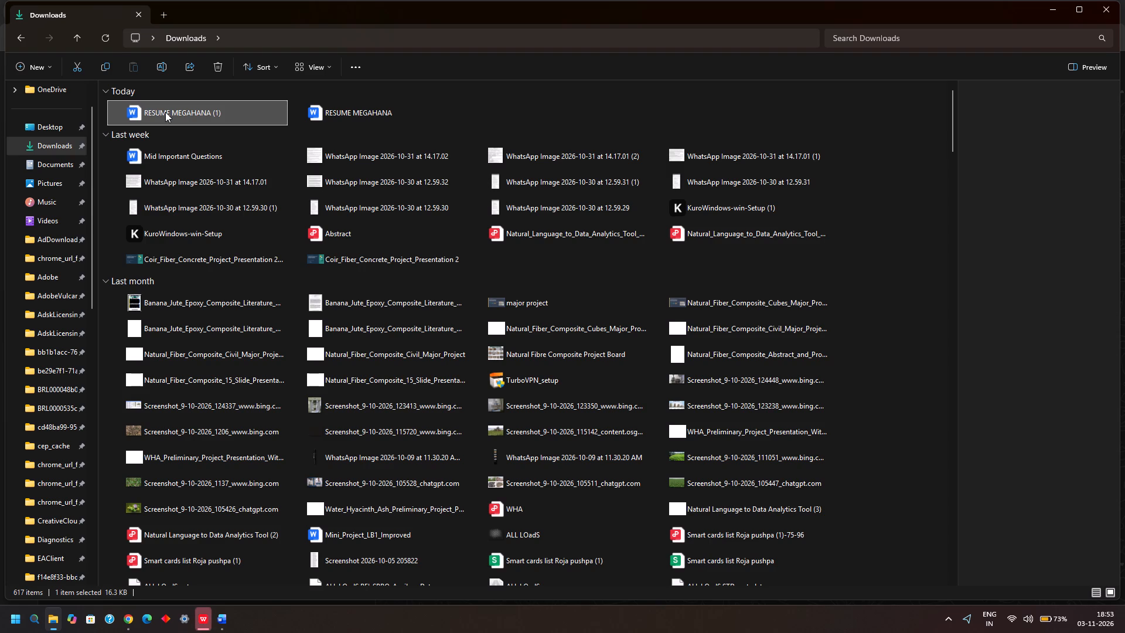
Open the resume Word document marked (1) from today's files in the Downloads folder.
double_click(165, 112)
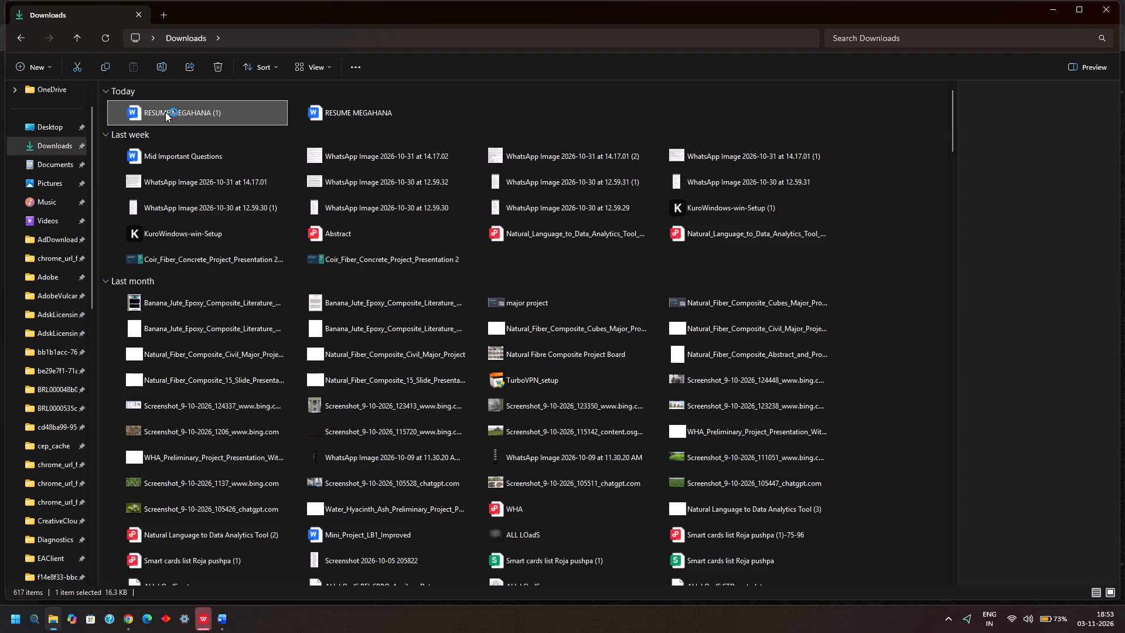
left_click(171, 113)
double_click(171, 113)
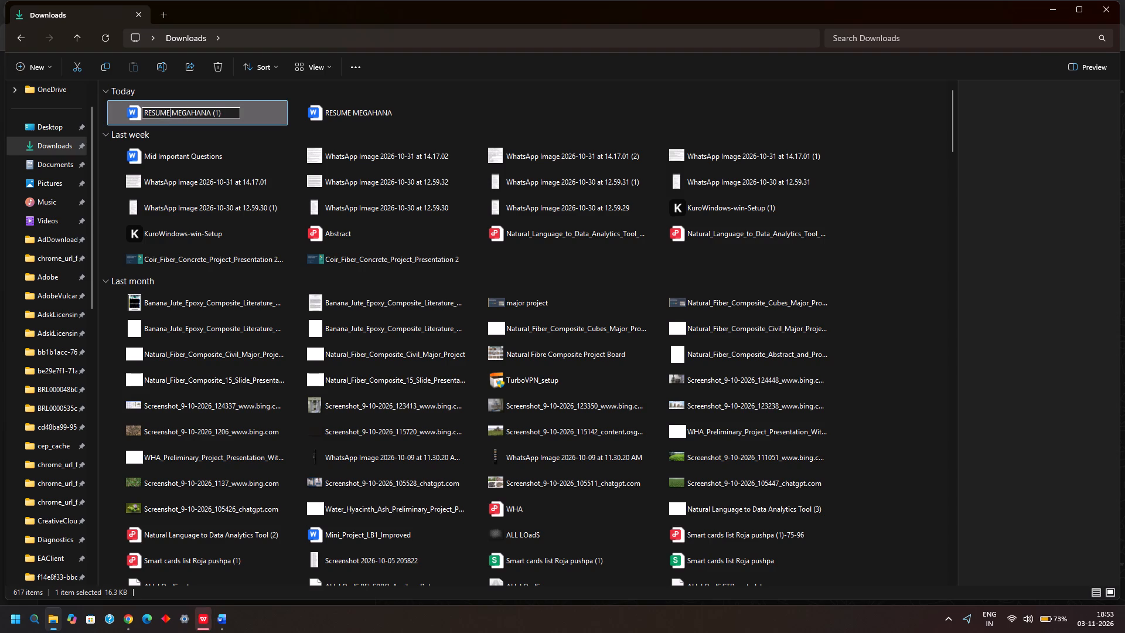
left_click(279, 108)
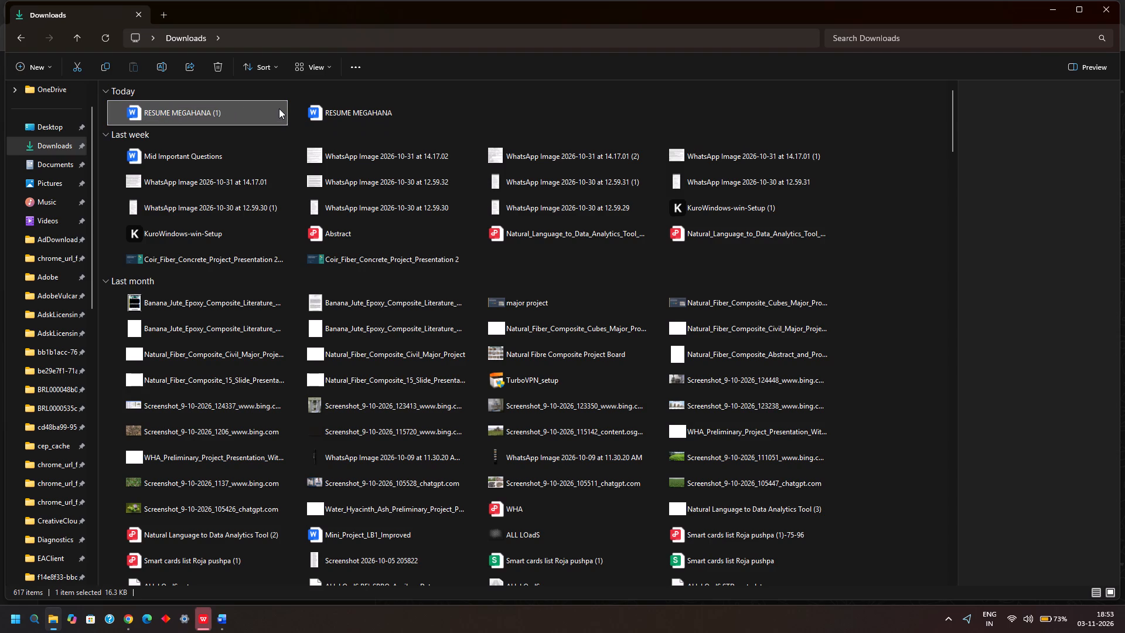
double_click(279, 108)
double_click(279, 108)
key("ctrl+o")
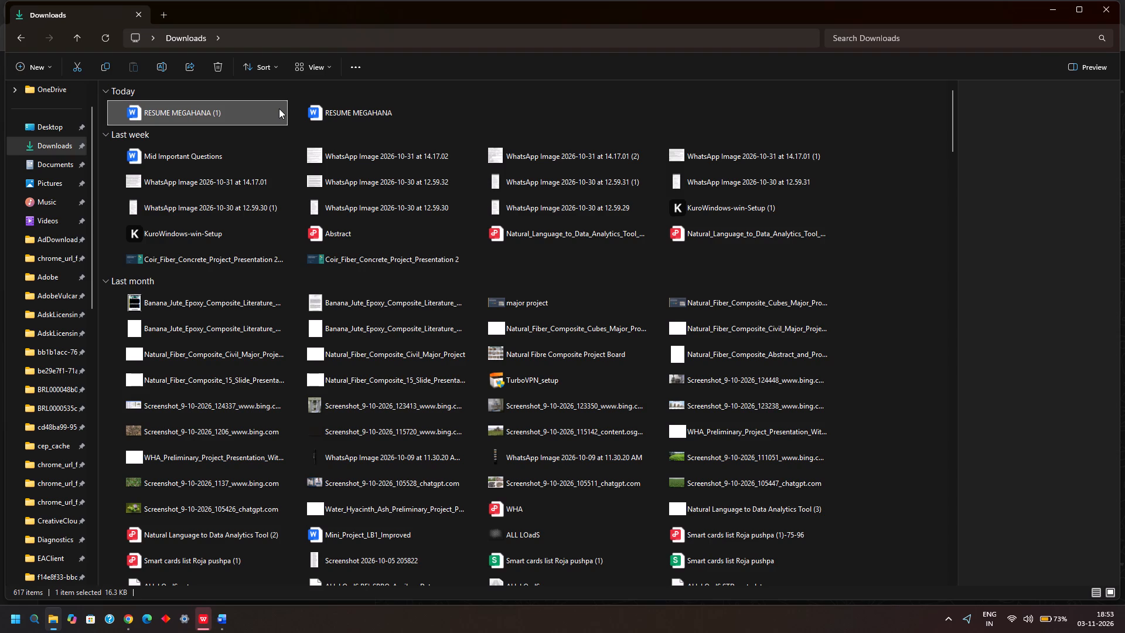
triple_click(271, 104)
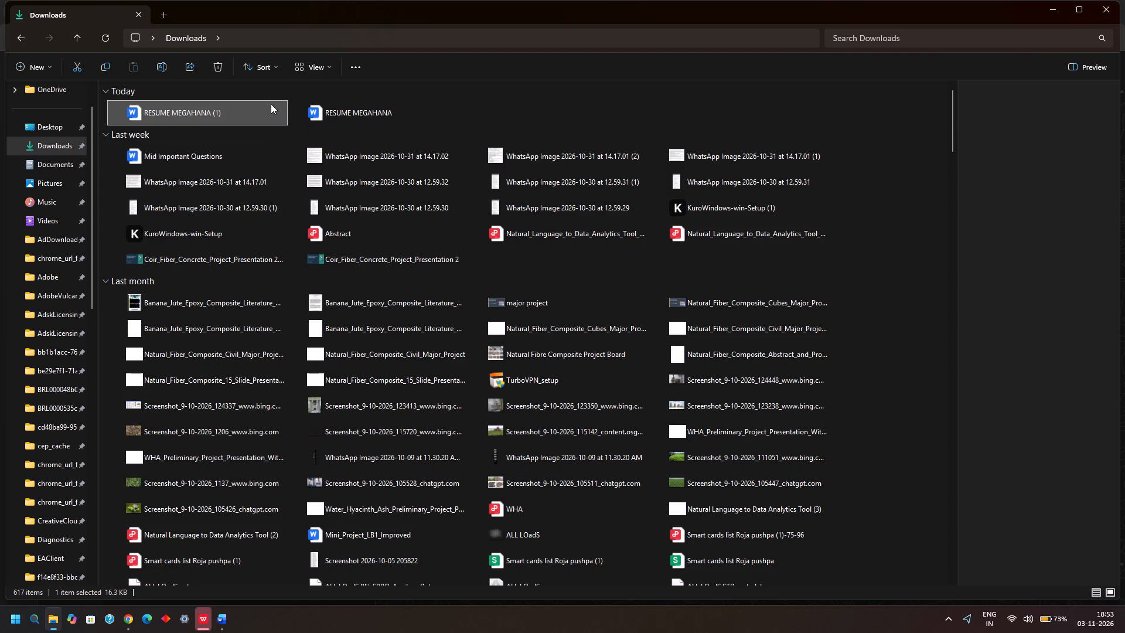
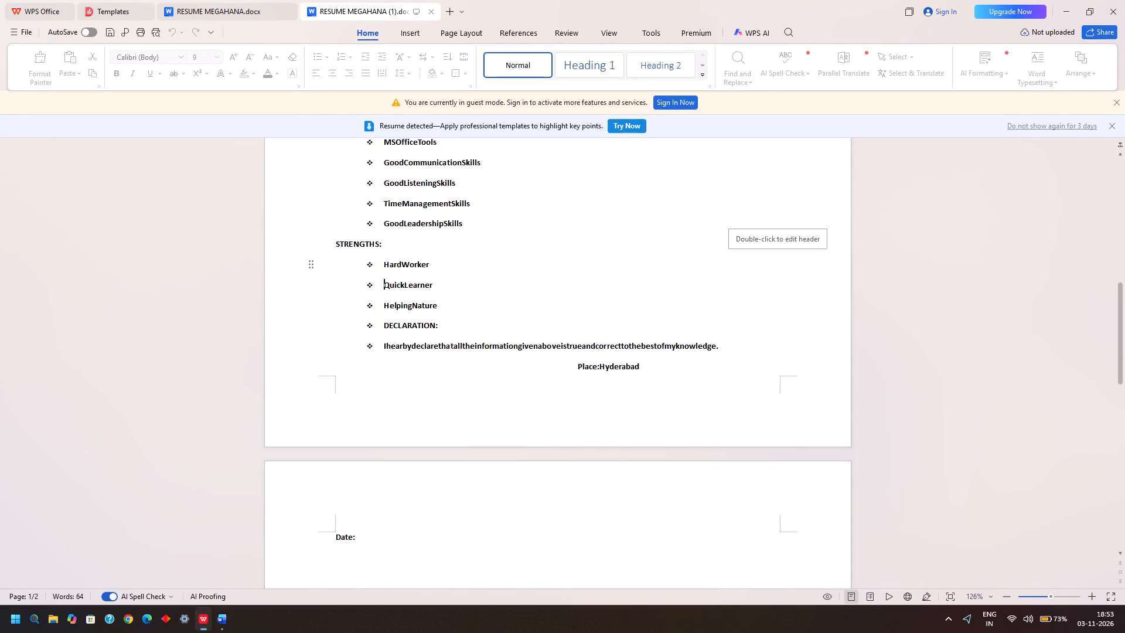
Remove the leading spaces before "Place:Hyderabad" so the line starts near the page's left margin.
key("Down")
key("Down")
key("Down")
key("Down")
key("Down")
key("Down")
key("Down")
key("Up")
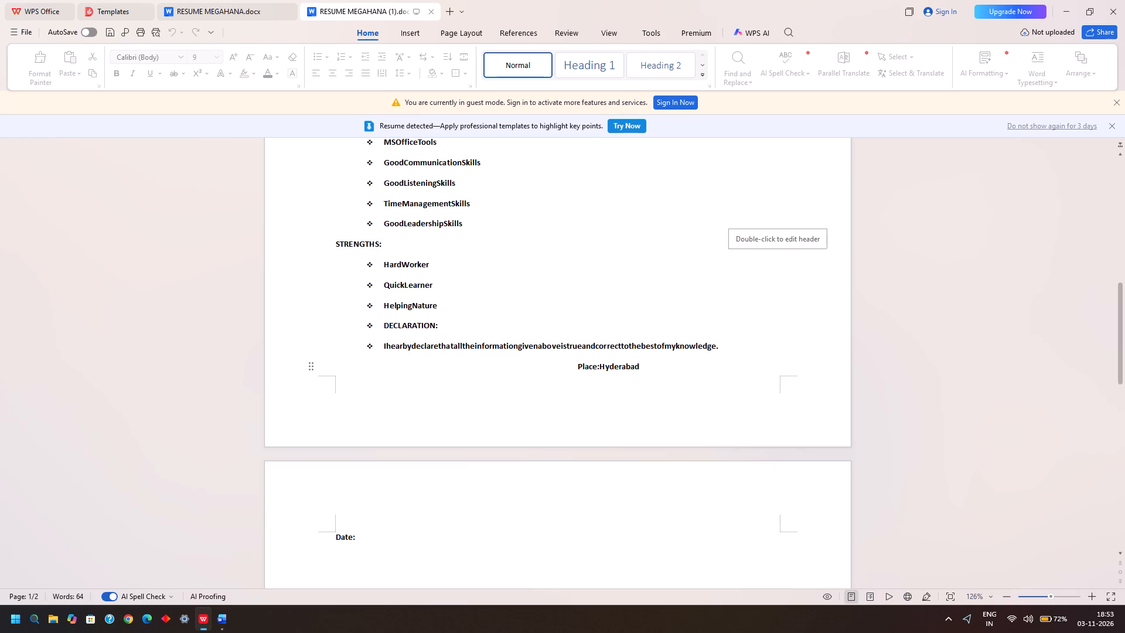
key("Right")
key("Right")
key("Right")
key("Right")
key("Right")
key("Right")
key("Right")
key("Right")
key("Right")
key("Right")
key("Right")
key("Right")
key("Right")
key("Right")
key("Right")
key("Right")
key("Right")
key("Right")
key("Right")
key("Right")
key("Left")
key("BackSpace")
key("BackSpace")
key("BackSpace")
key("BackSpace")
key("BackSpace")
key("BackSpace")
key("BackSpace")
key("BackSpace")
key("BackSpace")
key("BackSpace")
key("BackSpace")
key("BackSpace")
key("BackSpace")
key("BackSpace")
key("BackSpace")
key("BackSpace")
key("BackSpace")
key("BackSpace")
key("BackSpace")
key("BackSpace")
key("BackSpace")
key("BackSpace")
key("BackSpace")
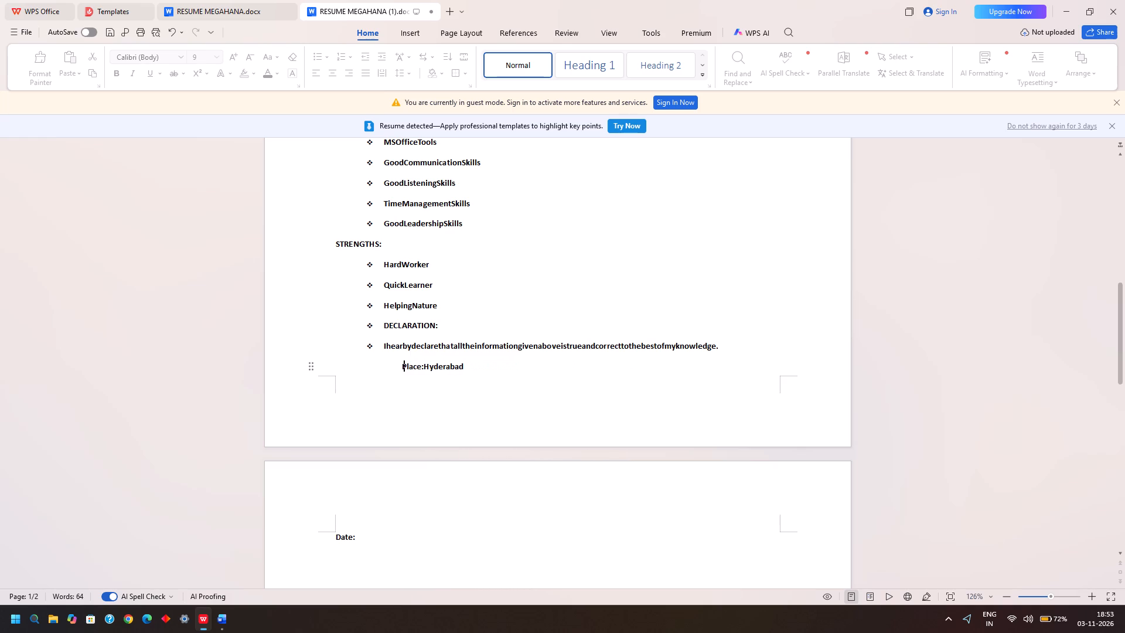
key("BackSpace")
key("BackSpace")
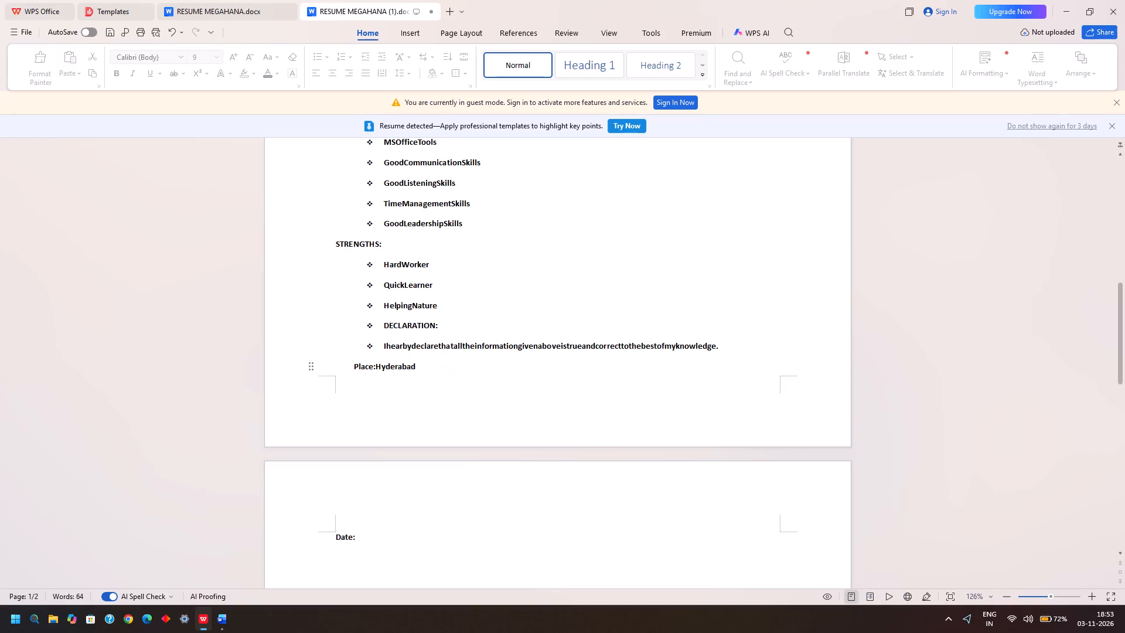
key("BackSpace")
key("BackSpace")
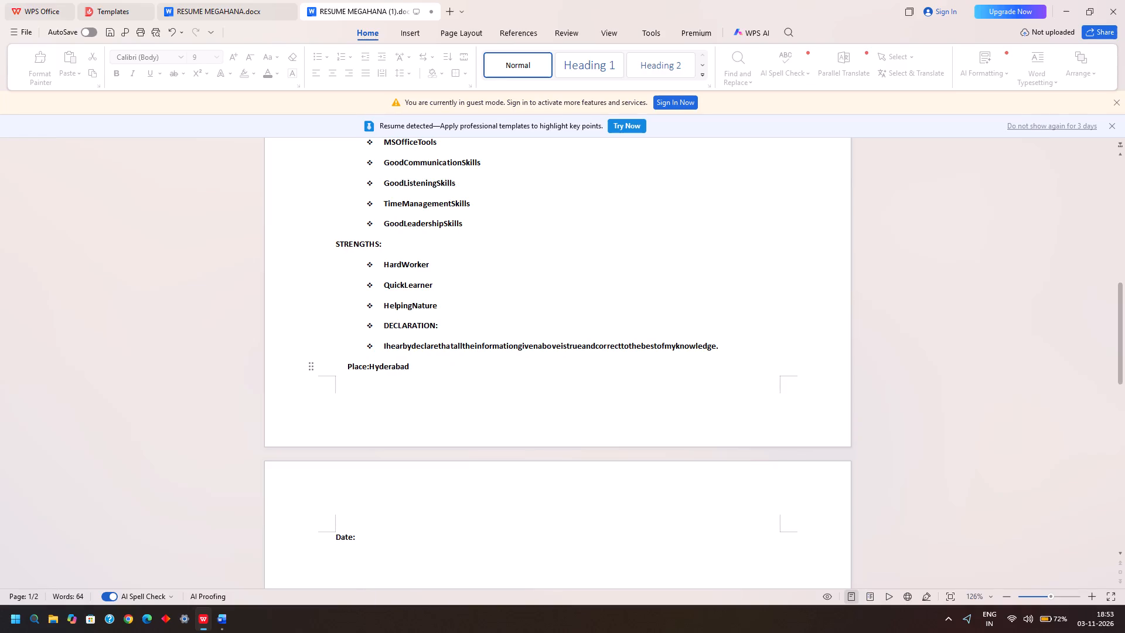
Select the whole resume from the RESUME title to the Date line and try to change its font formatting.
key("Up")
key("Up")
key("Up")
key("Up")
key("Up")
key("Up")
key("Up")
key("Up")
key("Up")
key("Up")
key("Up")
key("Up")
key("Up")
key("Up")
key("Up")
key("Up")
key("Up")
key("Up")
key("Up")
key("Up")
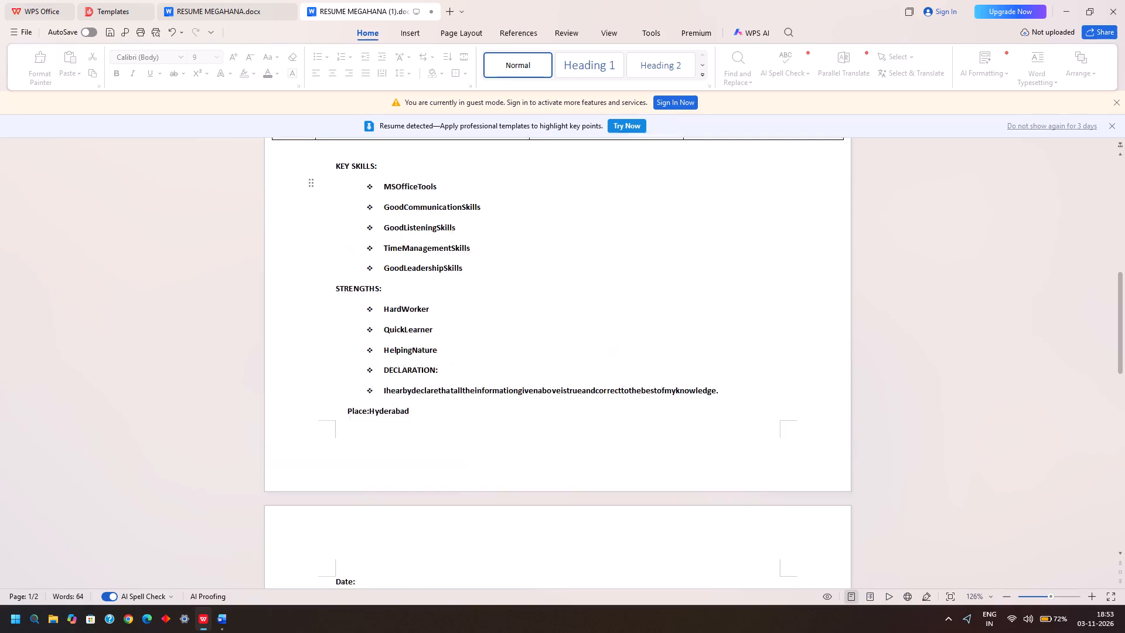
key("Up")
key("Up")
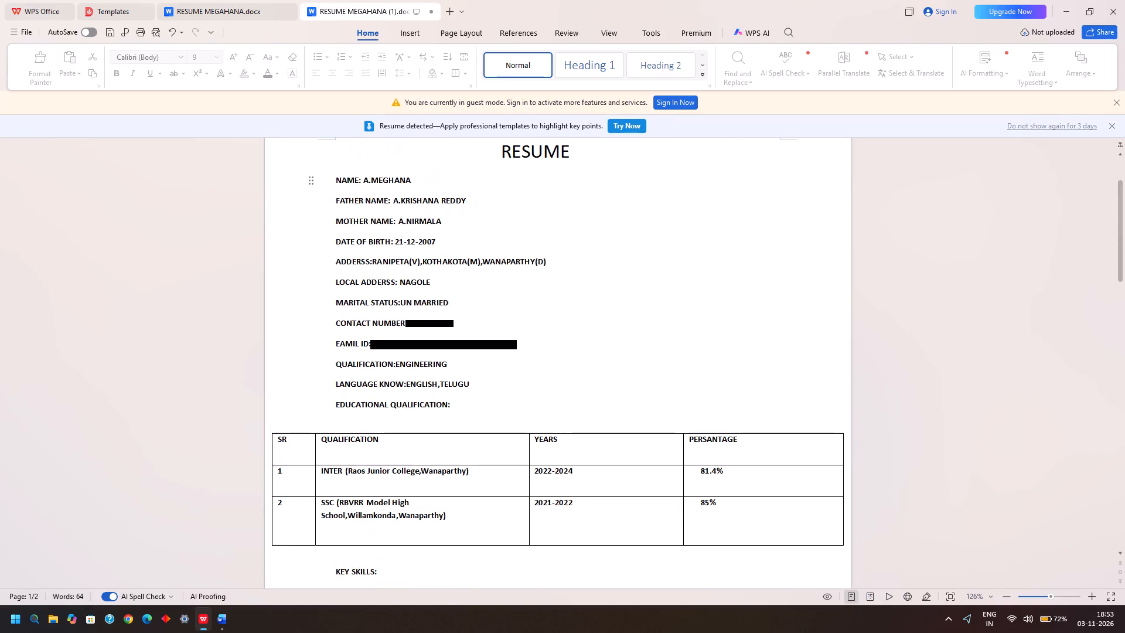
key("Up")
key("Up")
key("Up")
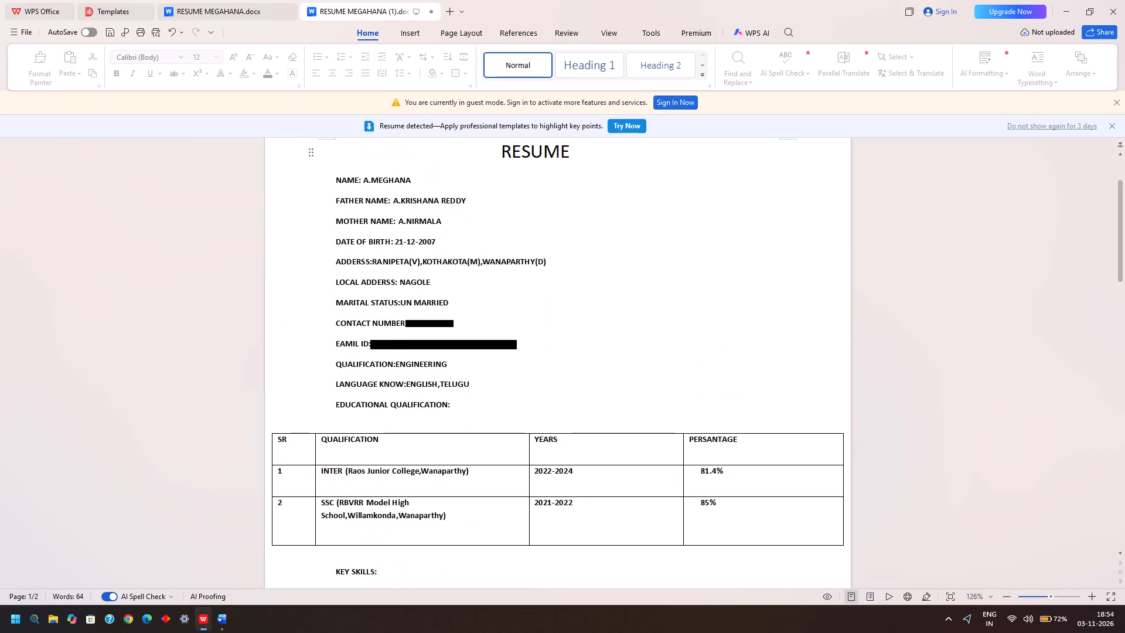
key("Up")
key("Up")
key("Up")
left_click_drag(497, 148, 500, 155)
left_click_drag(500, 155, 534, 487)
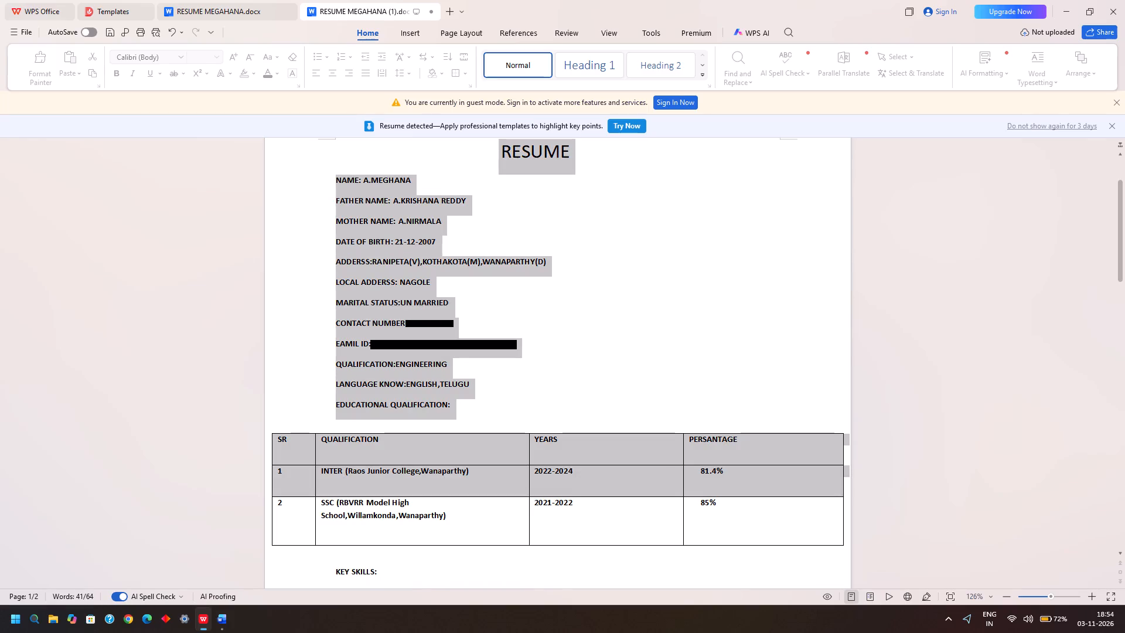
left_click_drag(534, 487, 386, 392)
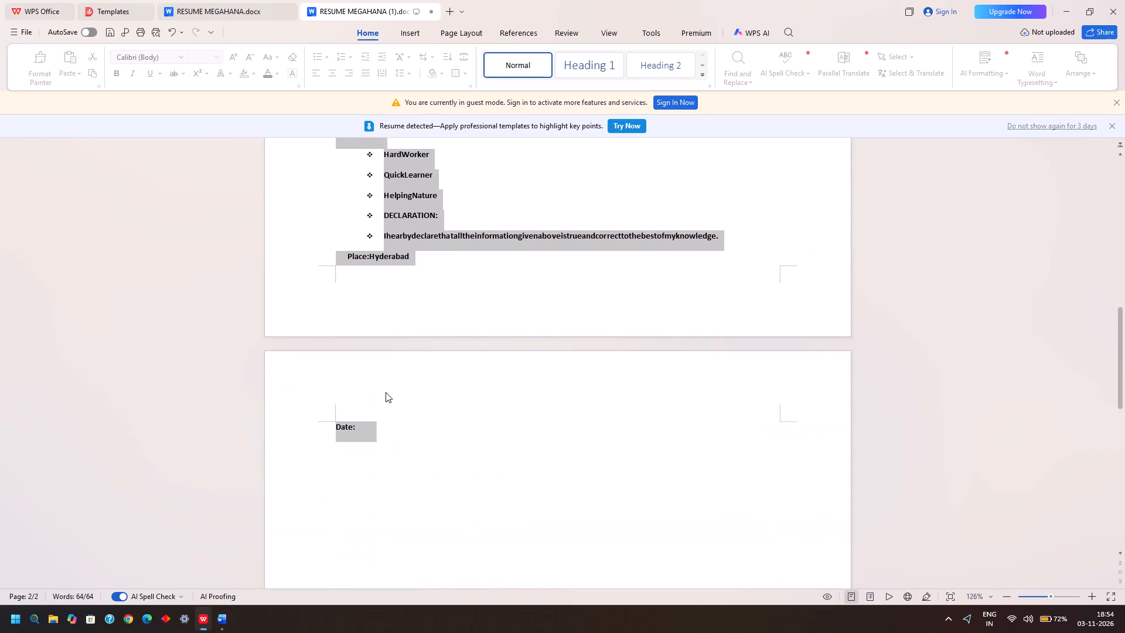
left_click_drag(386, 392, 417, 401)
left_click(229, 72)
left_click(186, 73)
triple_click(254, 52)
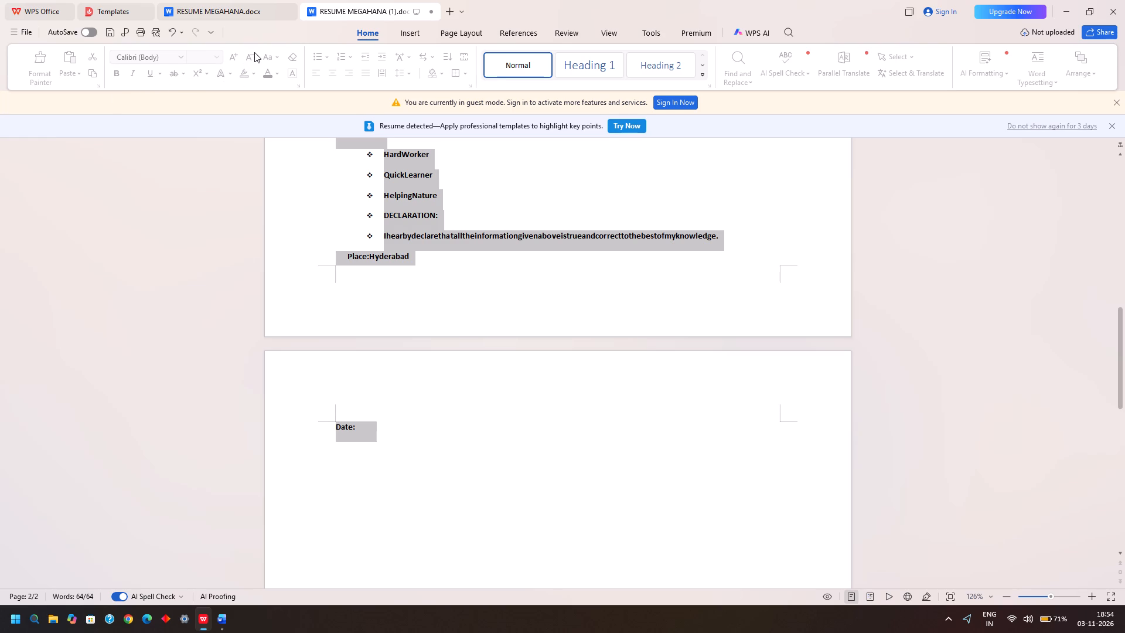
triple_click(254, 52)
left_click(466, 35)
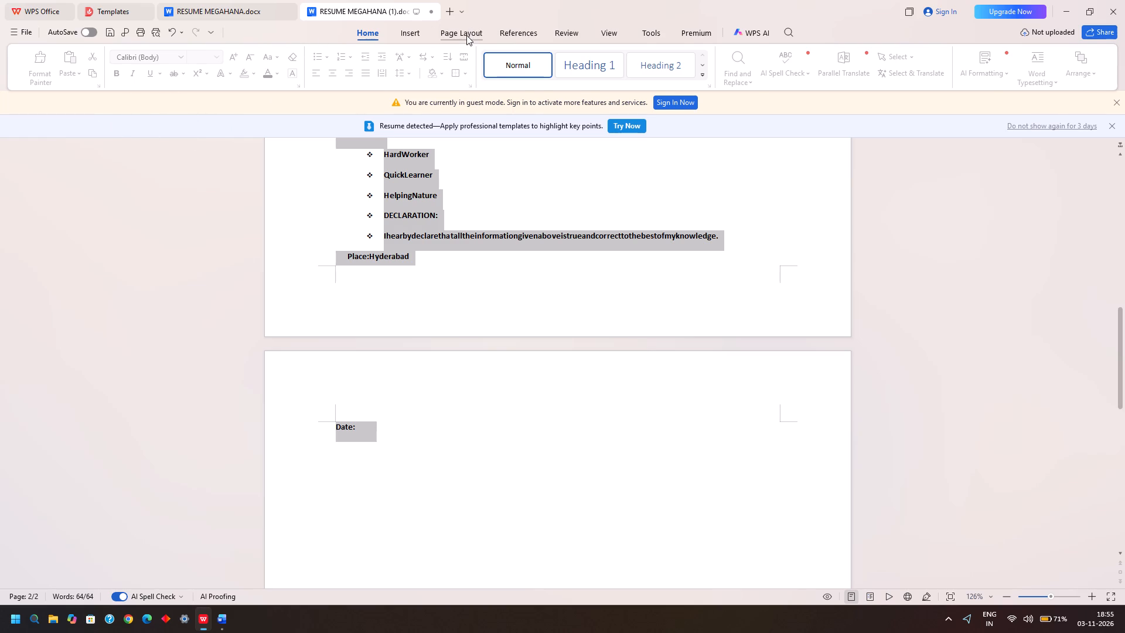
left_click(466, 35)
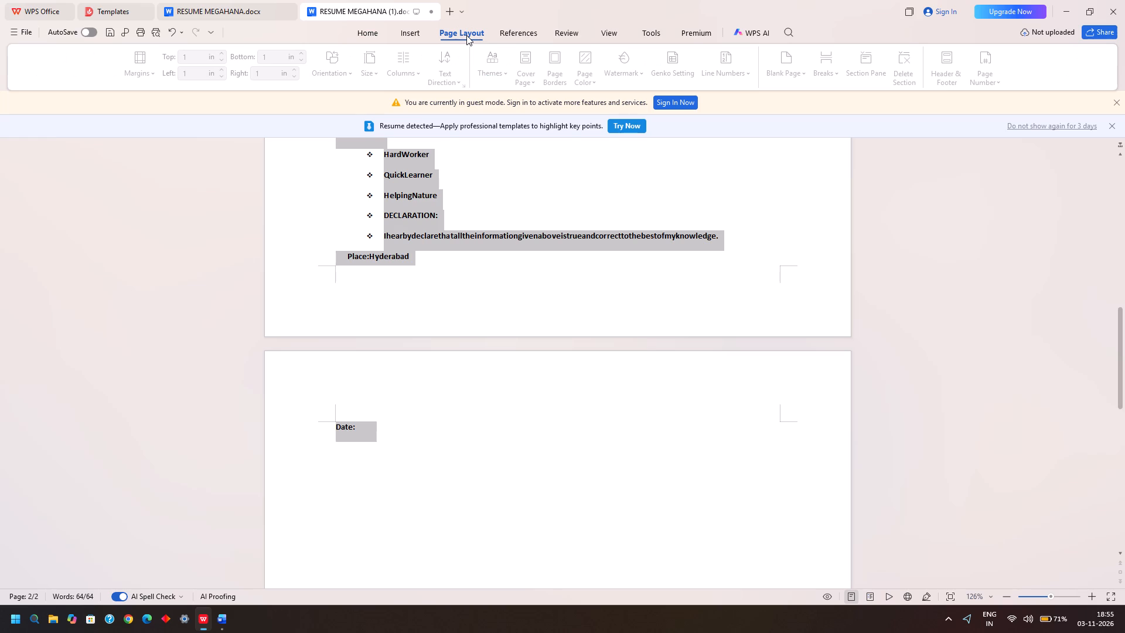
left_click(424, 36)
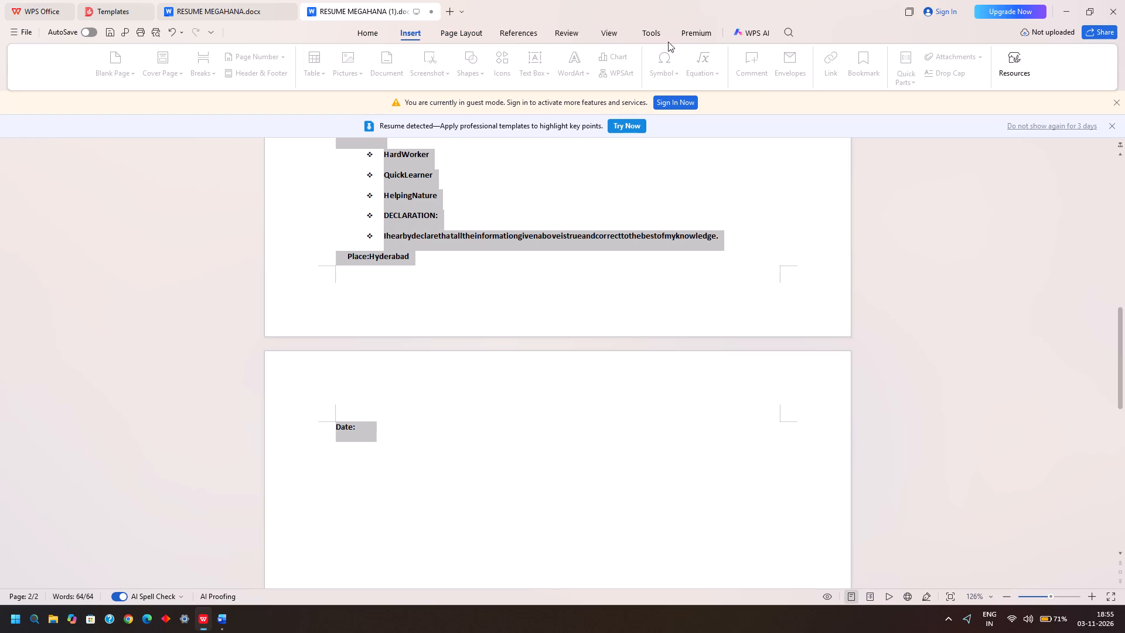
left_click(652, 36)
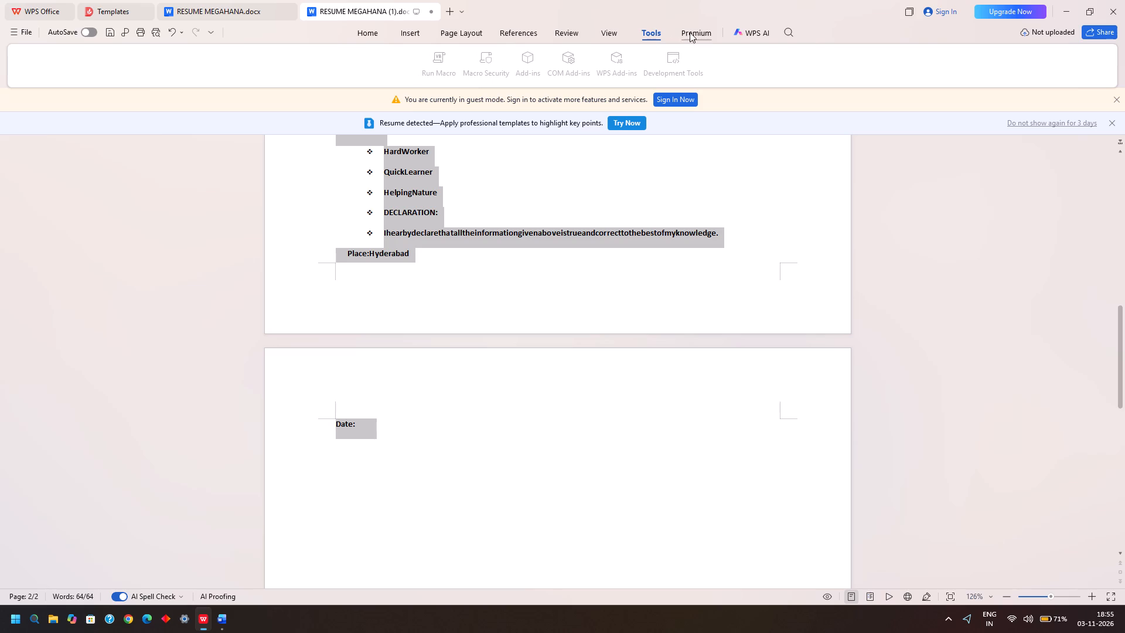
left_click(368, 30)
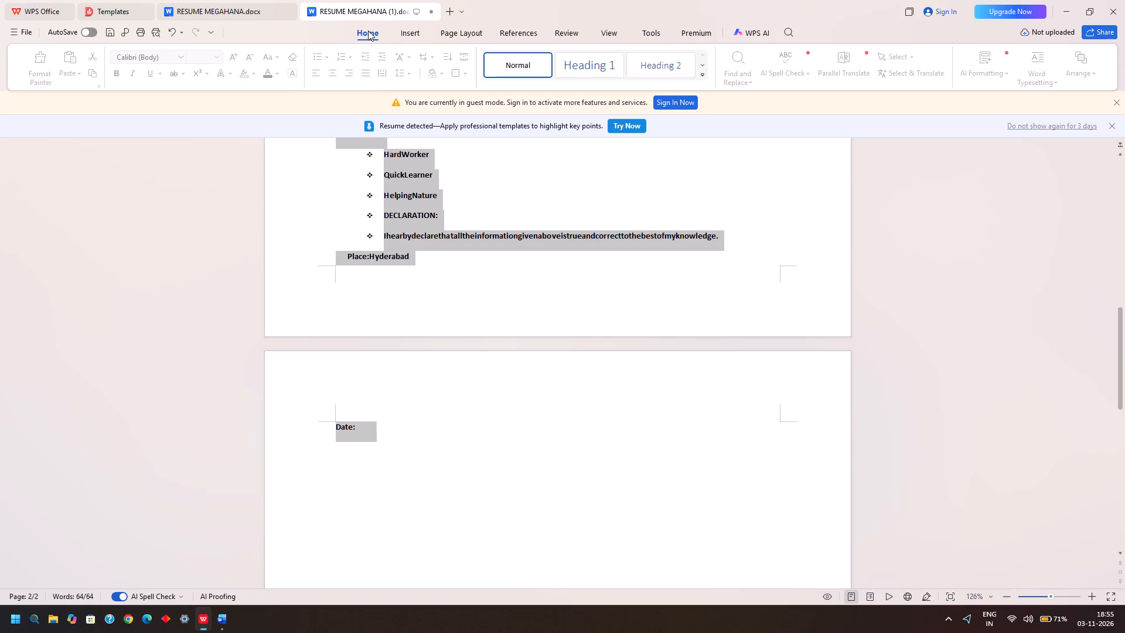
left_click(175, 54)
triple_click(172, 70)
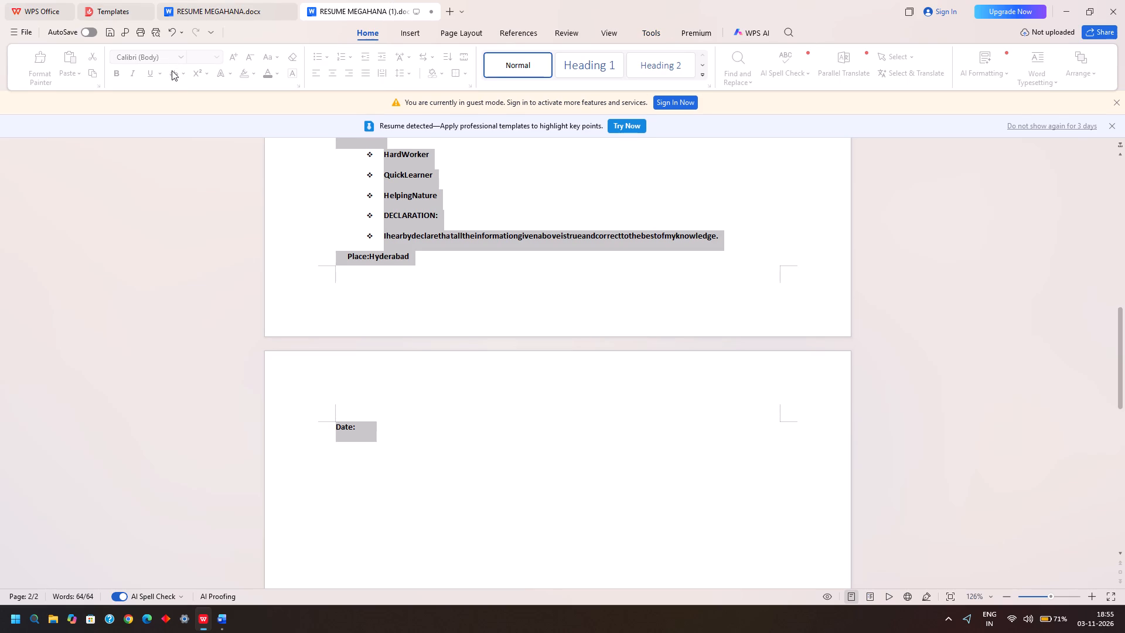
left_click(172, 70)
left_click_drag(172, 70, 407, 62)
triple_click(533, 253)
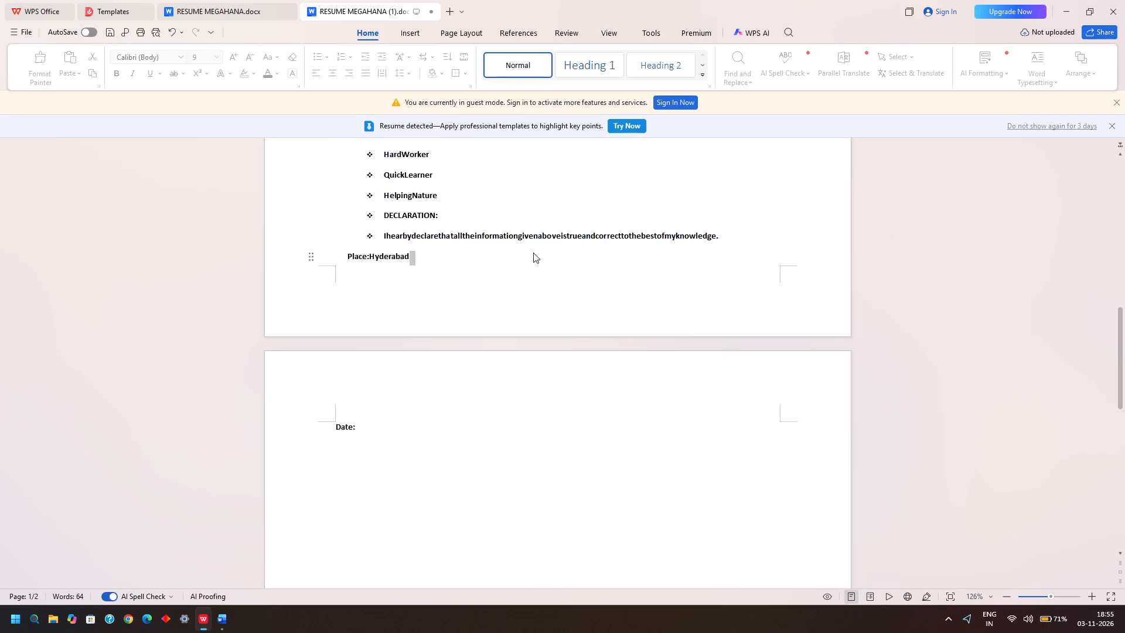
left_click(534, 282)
Copy the "Date:" text from the second page and paste it at the end of the "Place:Hyderabad" line.
left_click_drag(335, 428, 353, 428)
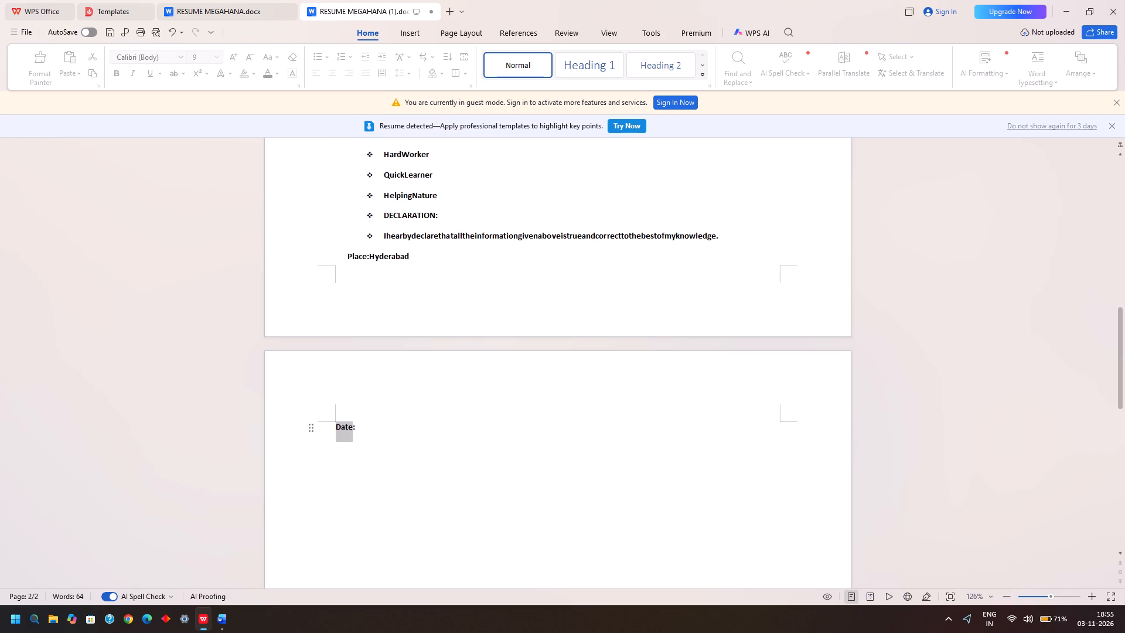
left_click_drag(353, 428, 359, 428)
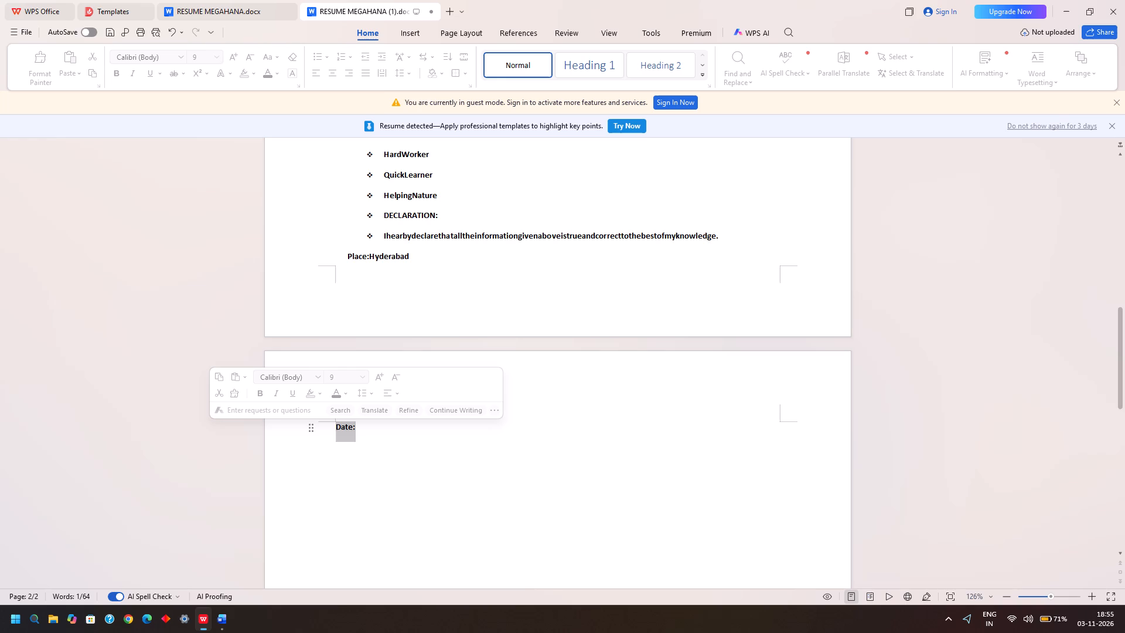
key("ctrl+c")
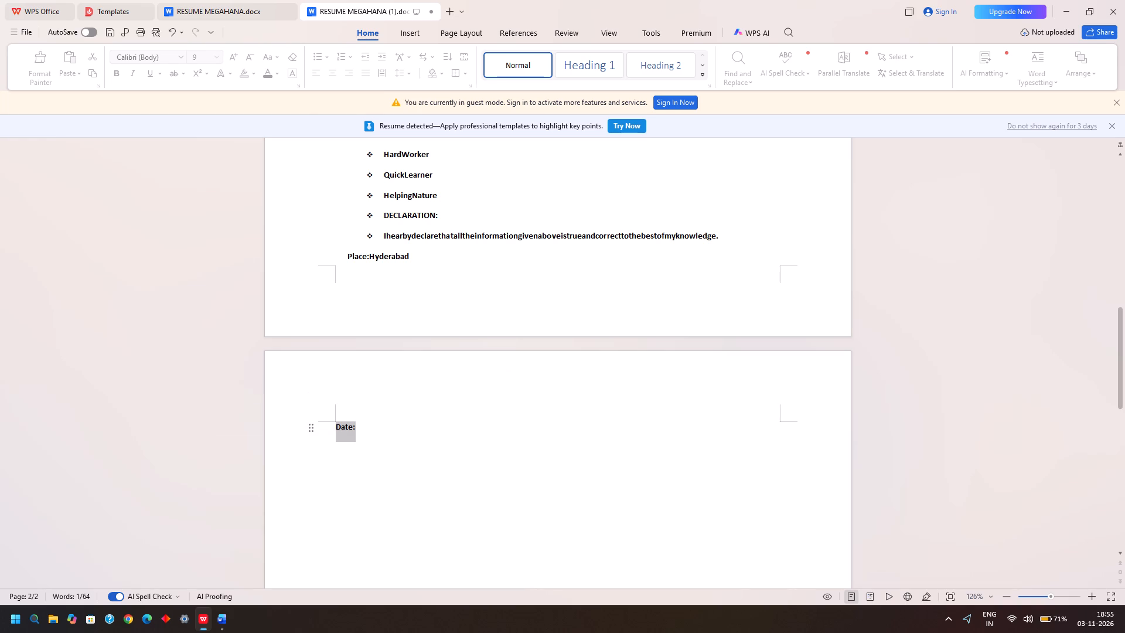
left_click(348, 275)
left_click(348, 275)
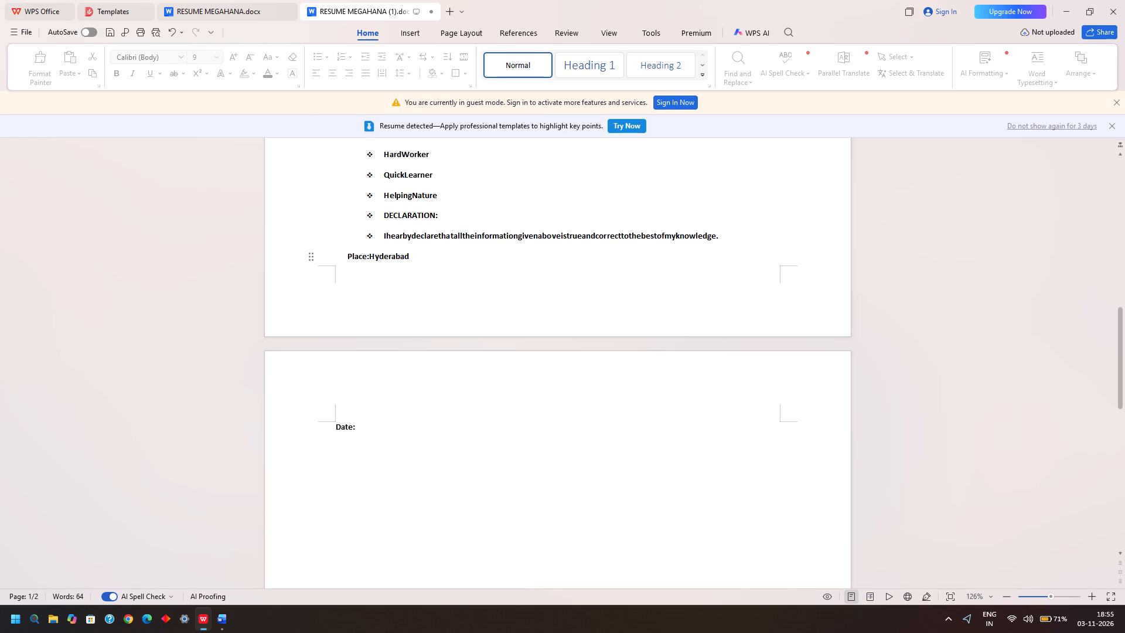
key("Down")
key("Down")
key("Up")
key("Up")
key("Down")
key("Up")
left_click(461, 261)
key("ctrl+v")
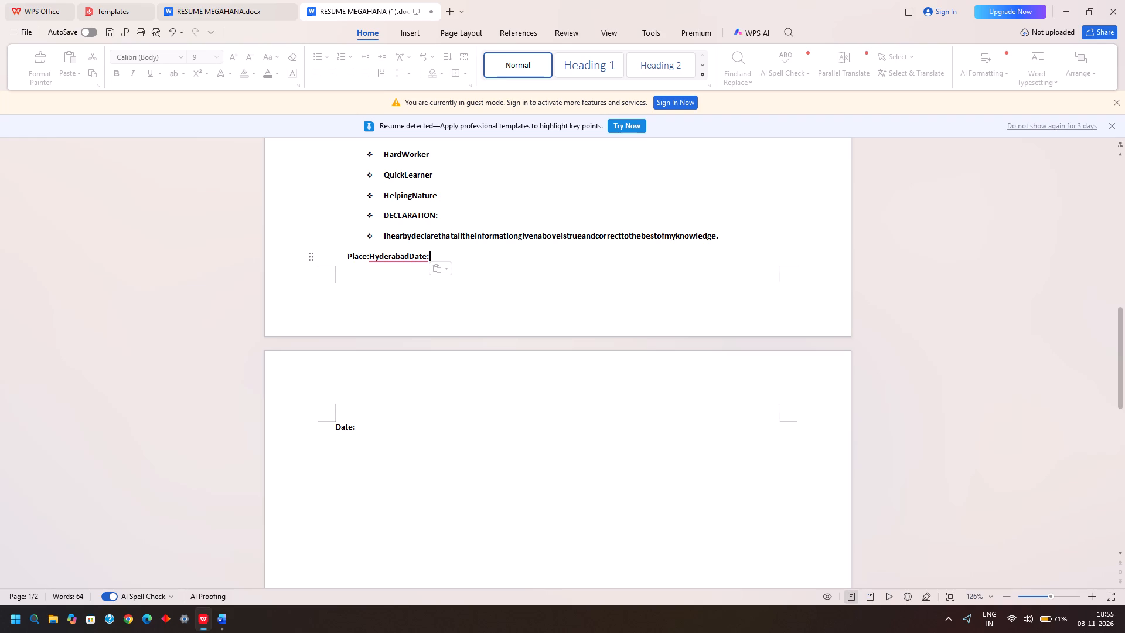
Insert spaces between "Place:Hyderabad" and "Date:" so that "Date:" sits toward the page's right margin on the same line.
left_click(407, 256)
key("Right")
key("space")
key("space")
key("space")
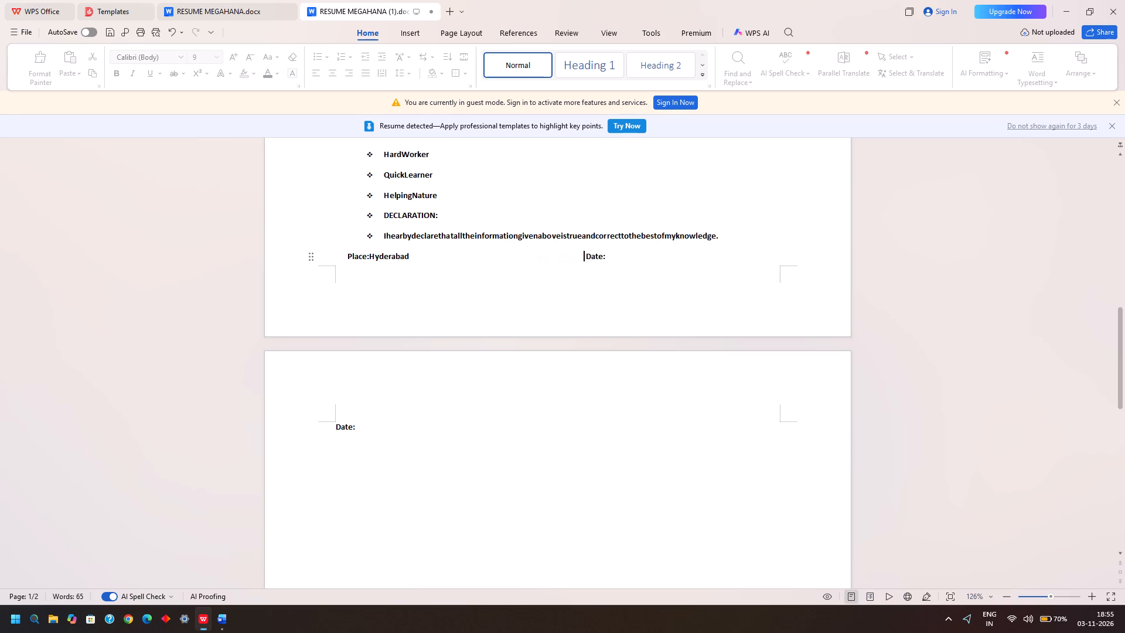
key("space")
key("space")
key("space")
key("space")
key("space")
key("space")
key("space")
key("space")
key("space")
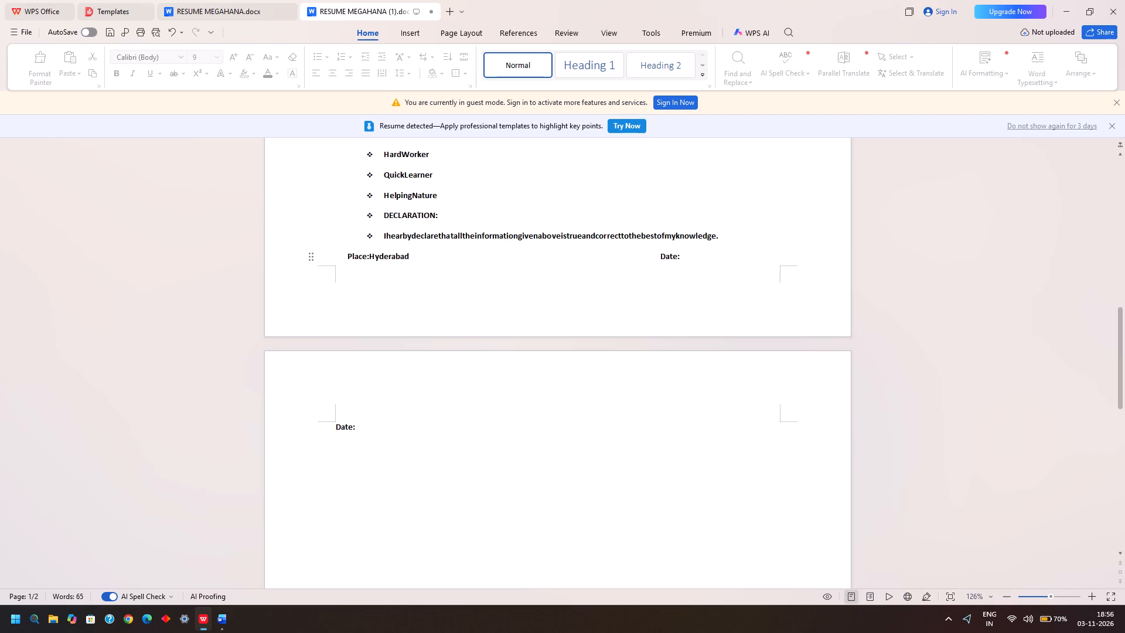
Delete the original "Date:" text from the second page.
left_click_drag(336, 426, 360, 423)
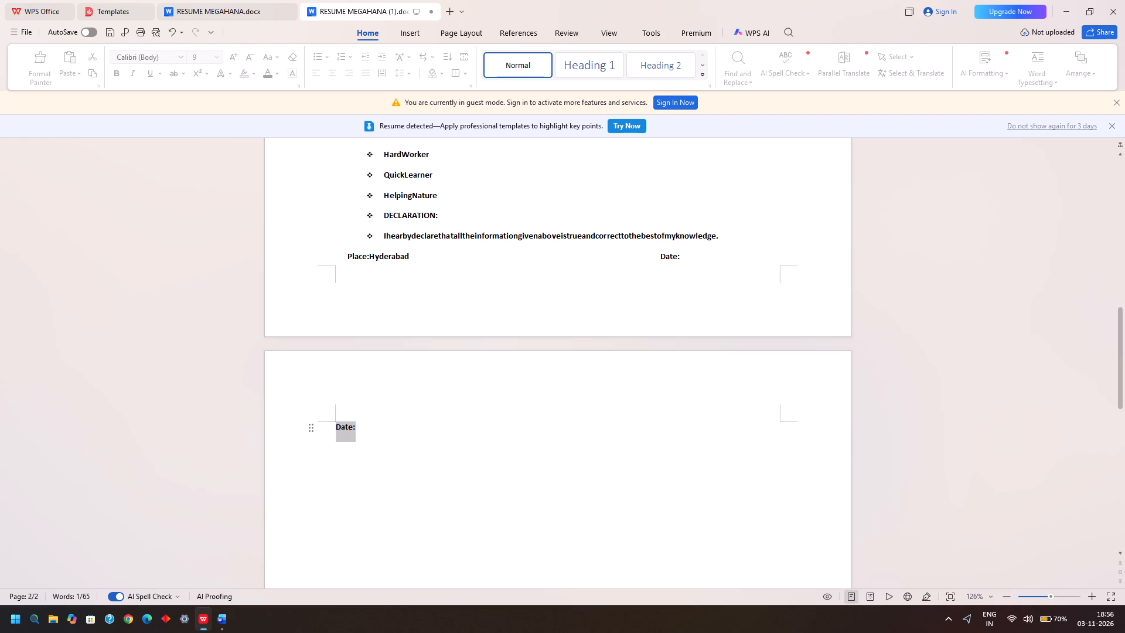
key("BackSpace")
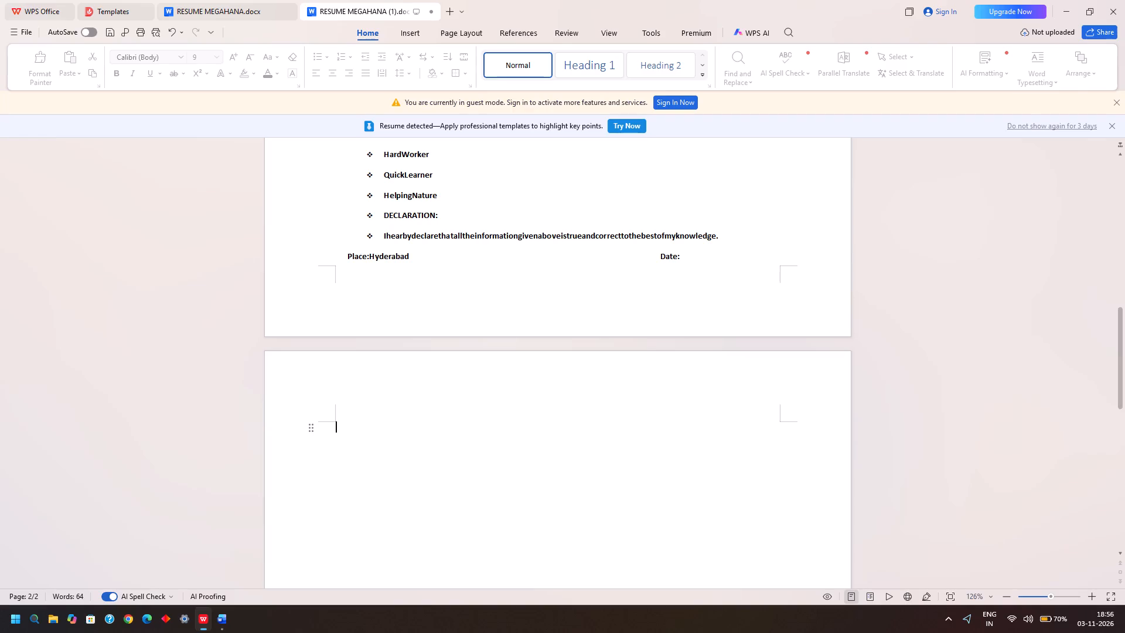
Delete the existing applicant's name after the "NAME:" label below the RESUME title.
key("Up")
key("Up")
key("Up")
key("Up")
key("Up")
key("Up")
key("Up")
key("Up")
key("Up")
key("Up")
key("Up")
key("Up")
key("Up")
key("Up")
key("Up")
key("Up")
key("Up")
key("Up")
key("Up")
key("Up")
key("Up")
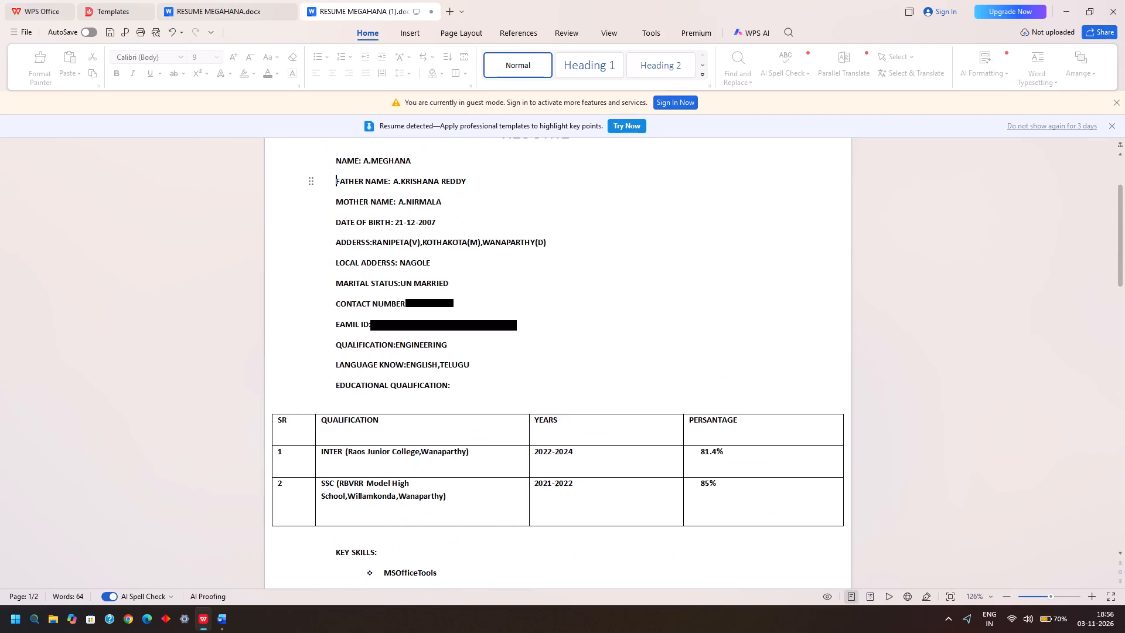
key("Up")
key("Up")
key("Down")
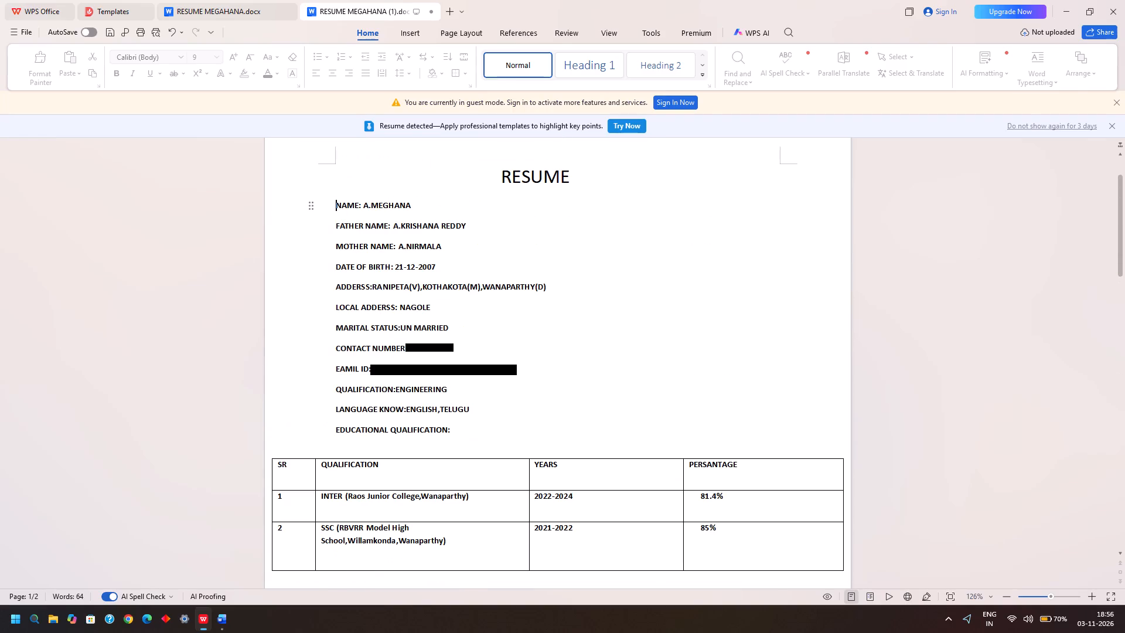
key("Right")
key("Right")
key("Right")
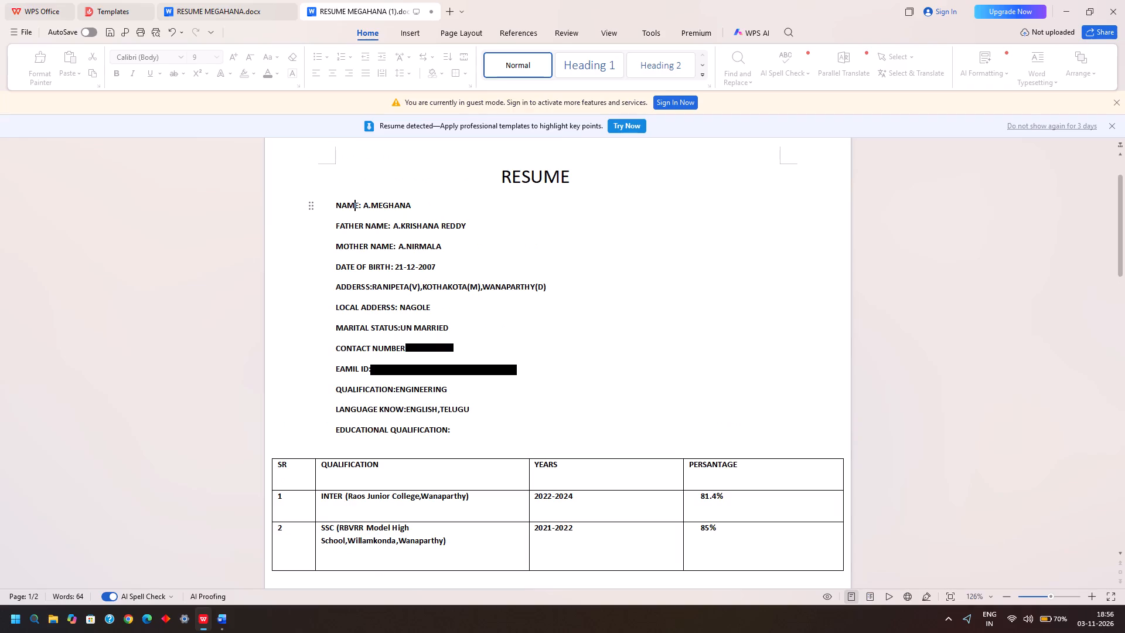
key("Right")
key("Right")
key("Right")
left_click_drag(411, 193, 384, 195)
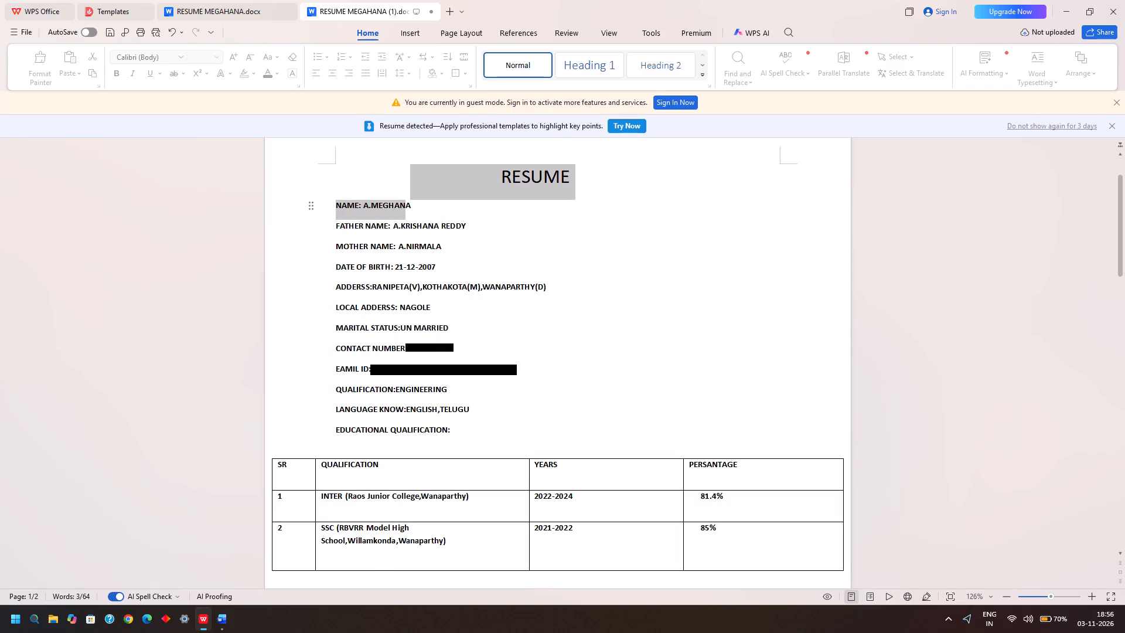
left_click_drag(384, 195, 326, 195)
left_click(326, 195)
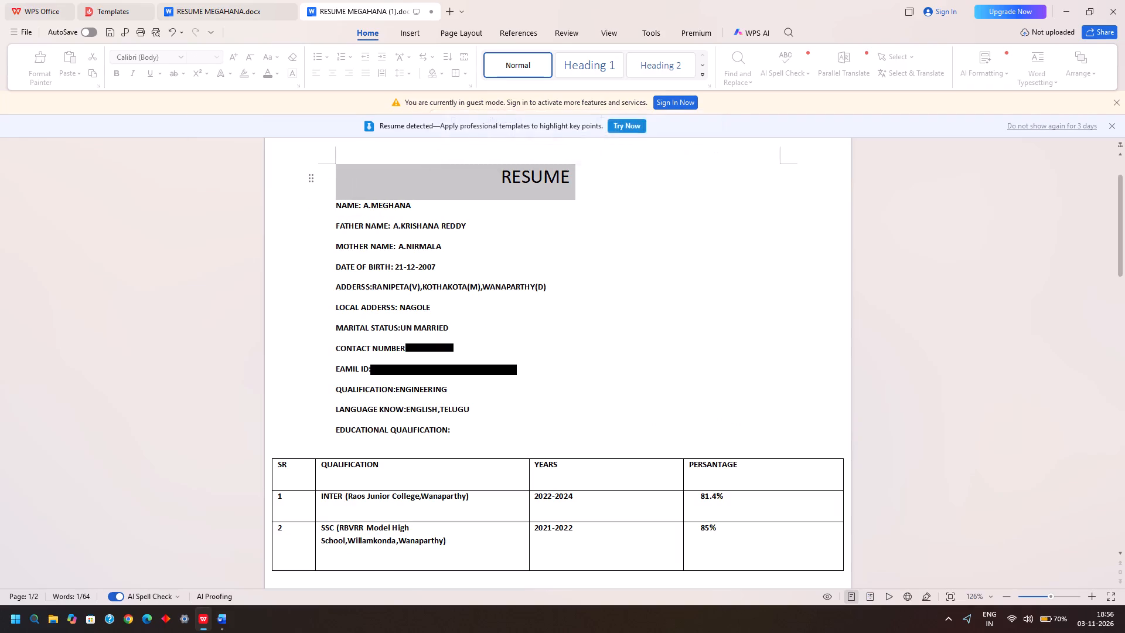
left_click(241, 200)
left_click(241, 200)
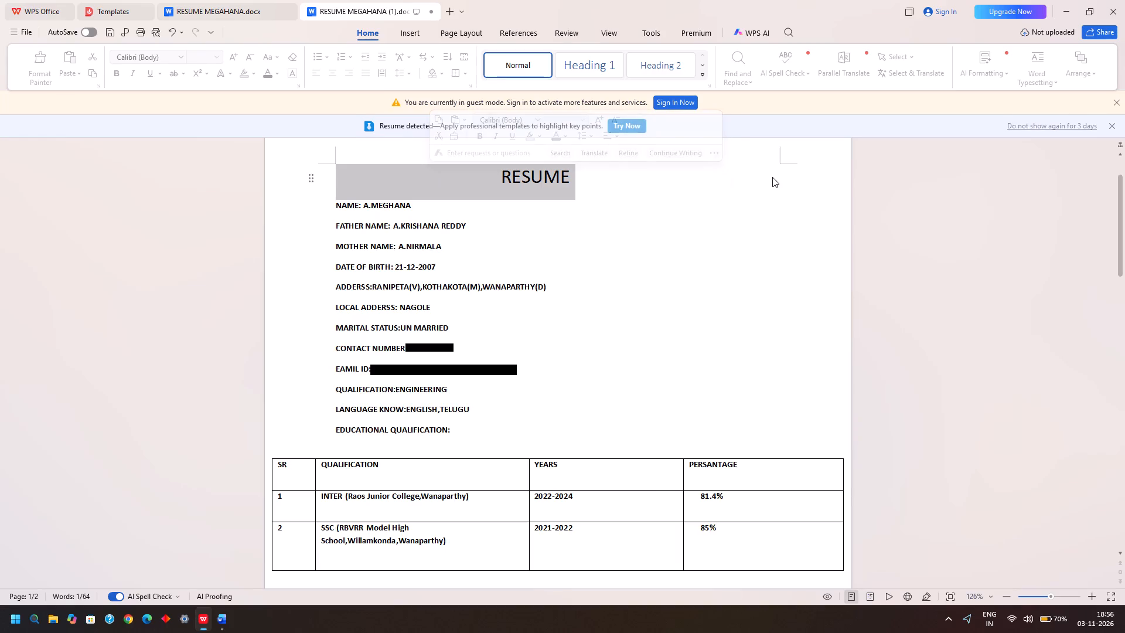
left_click(785, 229)
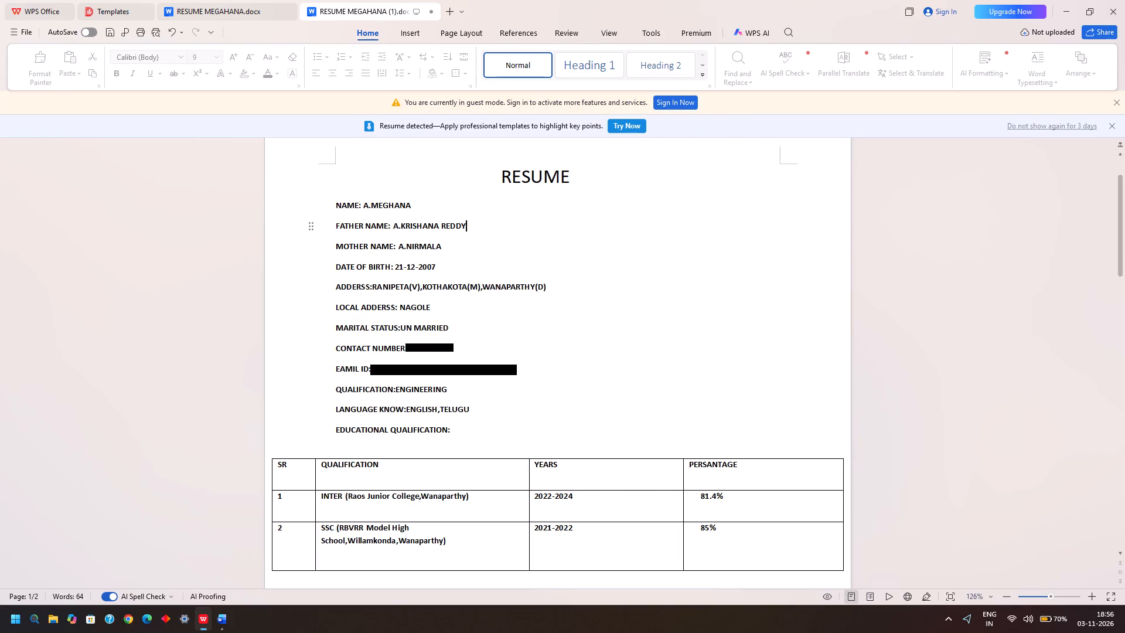
left_click_drag(362, 204, 403, 199)
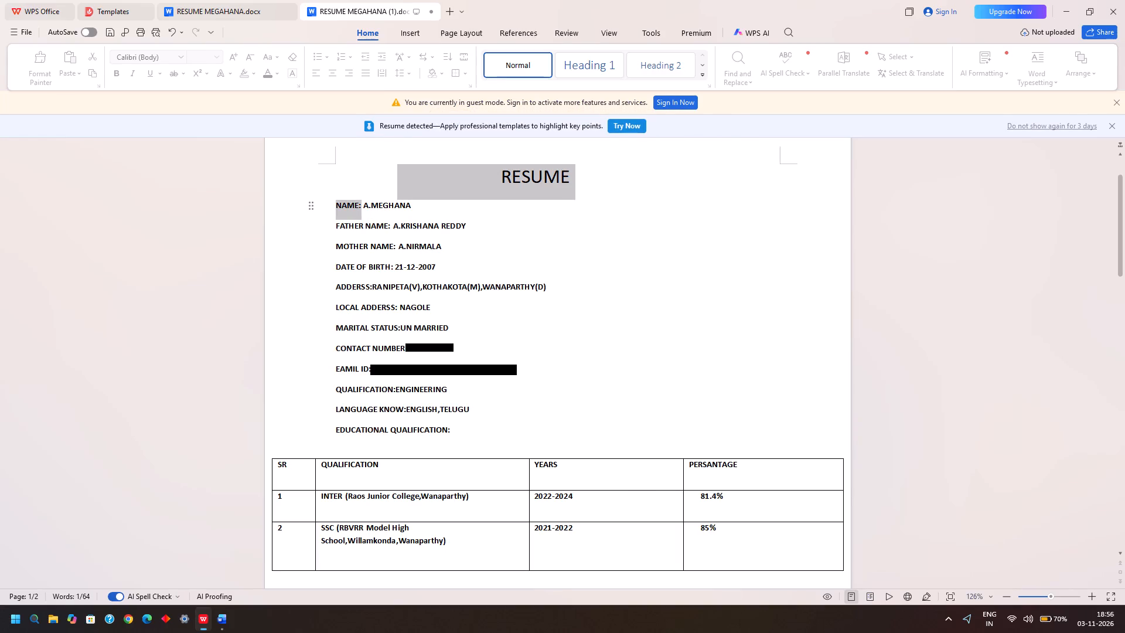
left_click_drag(403, 199, 412, 204)
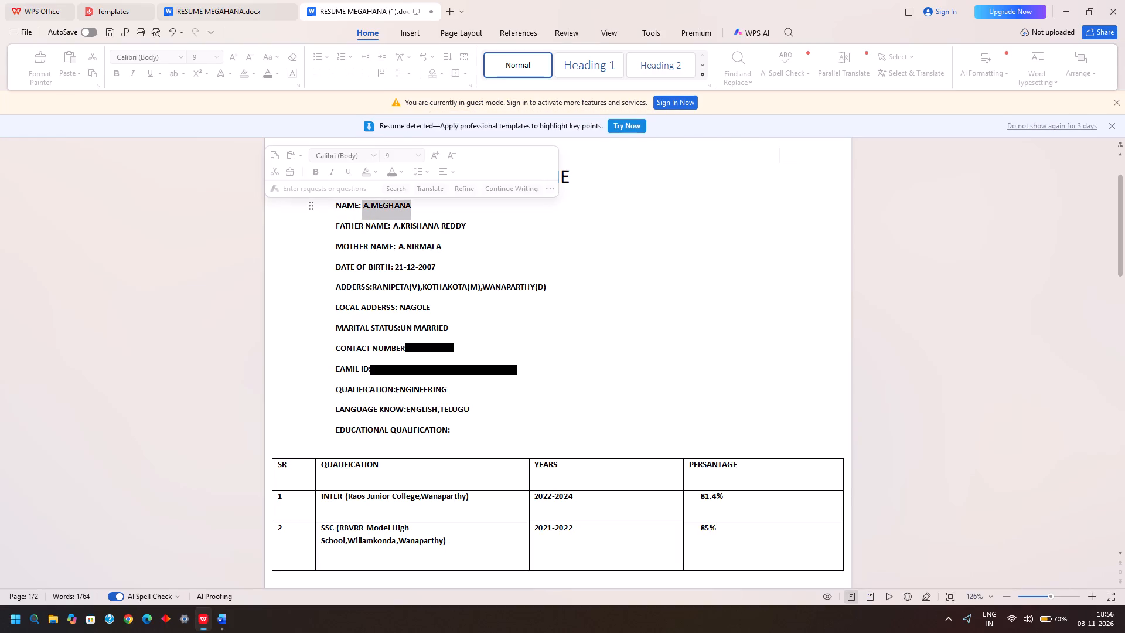
key("BackSpace")
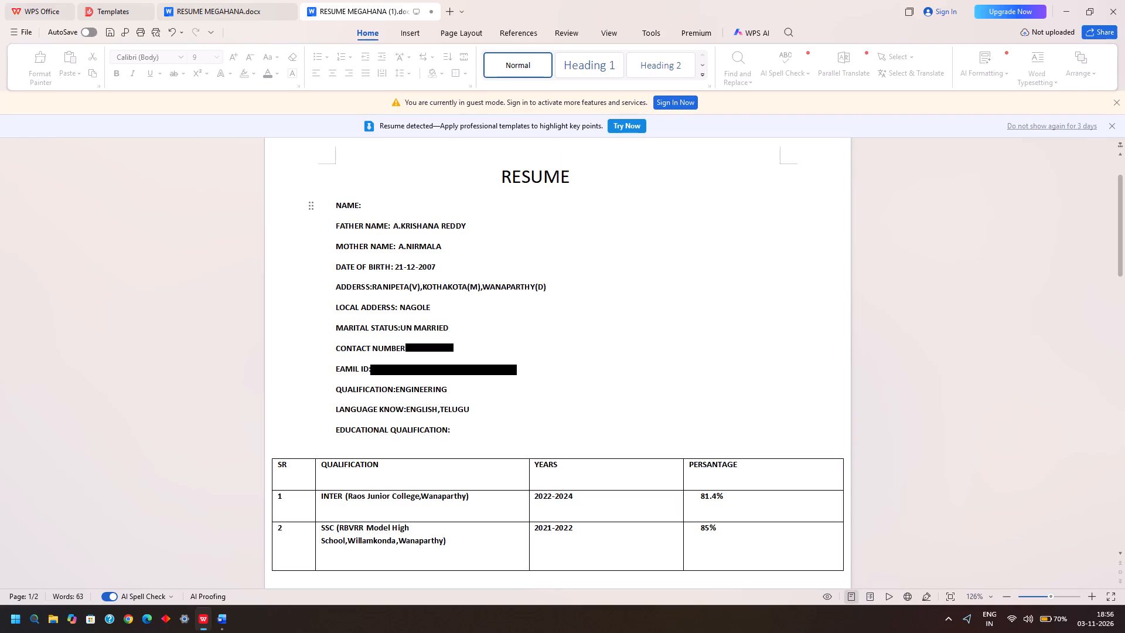
Enter the new applicant's name in capital letters directly after the "NAME:" label.
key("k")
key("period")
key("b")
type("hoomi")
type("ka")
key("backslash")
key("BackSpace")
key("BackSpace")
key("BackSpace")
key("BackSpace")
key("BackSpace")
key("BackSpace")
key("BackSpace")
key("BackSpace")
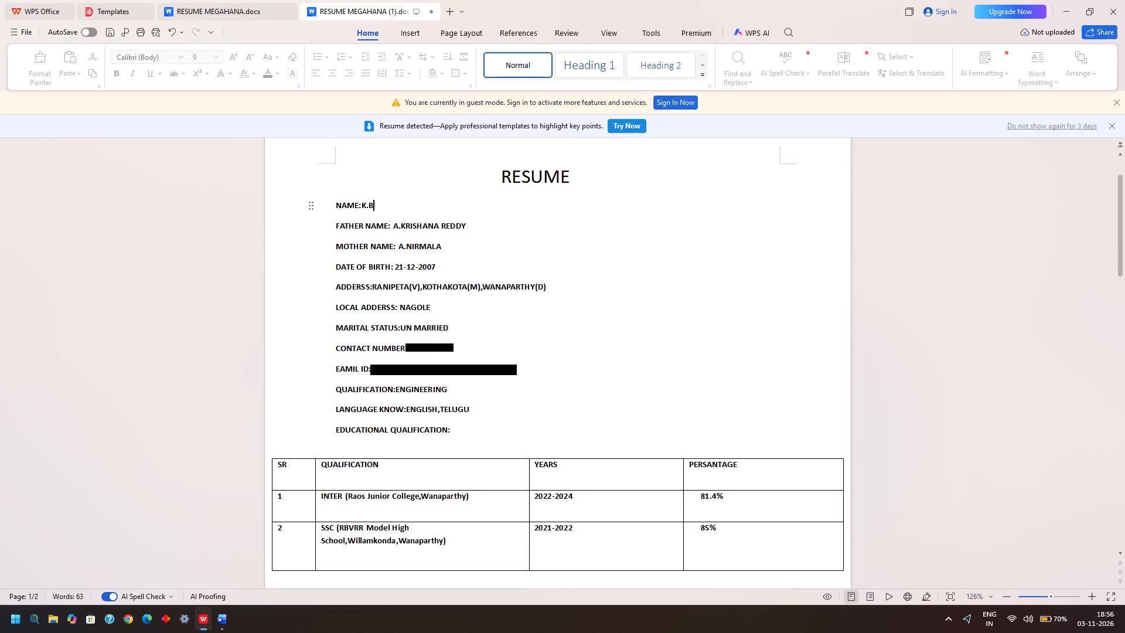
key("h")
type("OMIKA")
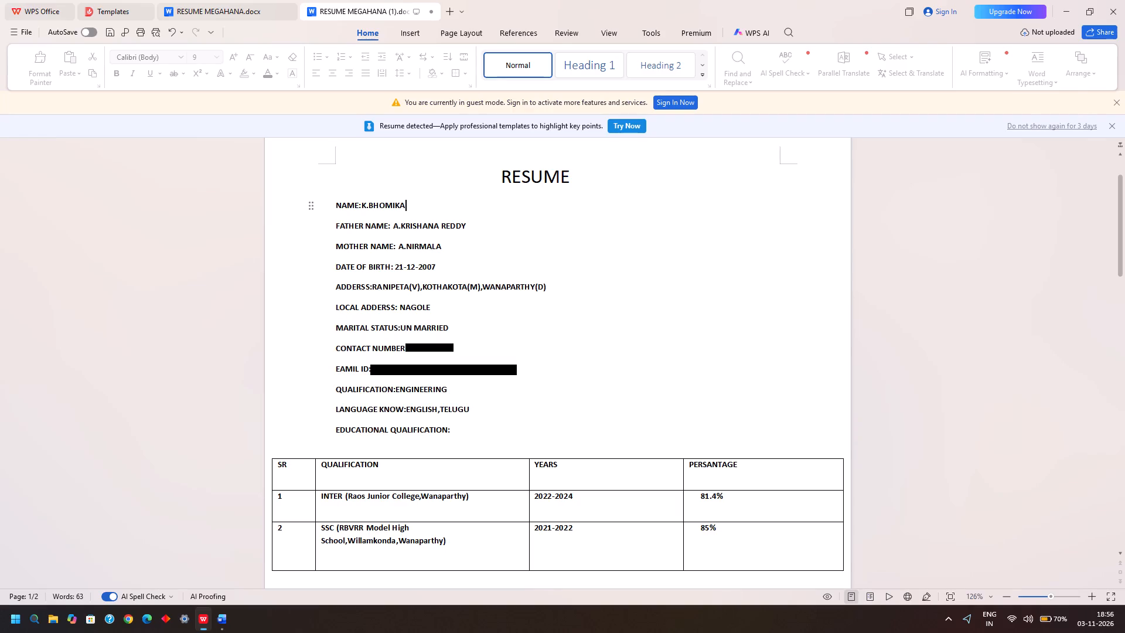
Insert the missing second "O" into the applicant's name on the "NAME:" line.
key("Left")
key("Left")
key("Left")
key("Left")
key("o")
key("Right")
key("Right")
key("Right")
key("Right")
Replace the existing name after the "FATHER NAME:" label with the new applicant's father's name in capitals.
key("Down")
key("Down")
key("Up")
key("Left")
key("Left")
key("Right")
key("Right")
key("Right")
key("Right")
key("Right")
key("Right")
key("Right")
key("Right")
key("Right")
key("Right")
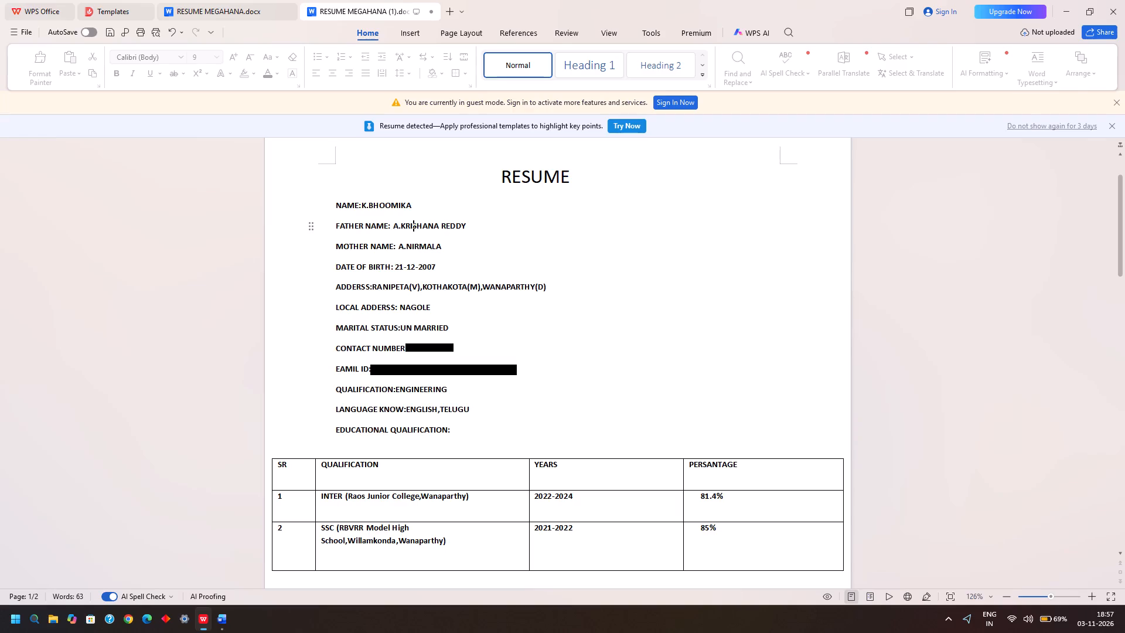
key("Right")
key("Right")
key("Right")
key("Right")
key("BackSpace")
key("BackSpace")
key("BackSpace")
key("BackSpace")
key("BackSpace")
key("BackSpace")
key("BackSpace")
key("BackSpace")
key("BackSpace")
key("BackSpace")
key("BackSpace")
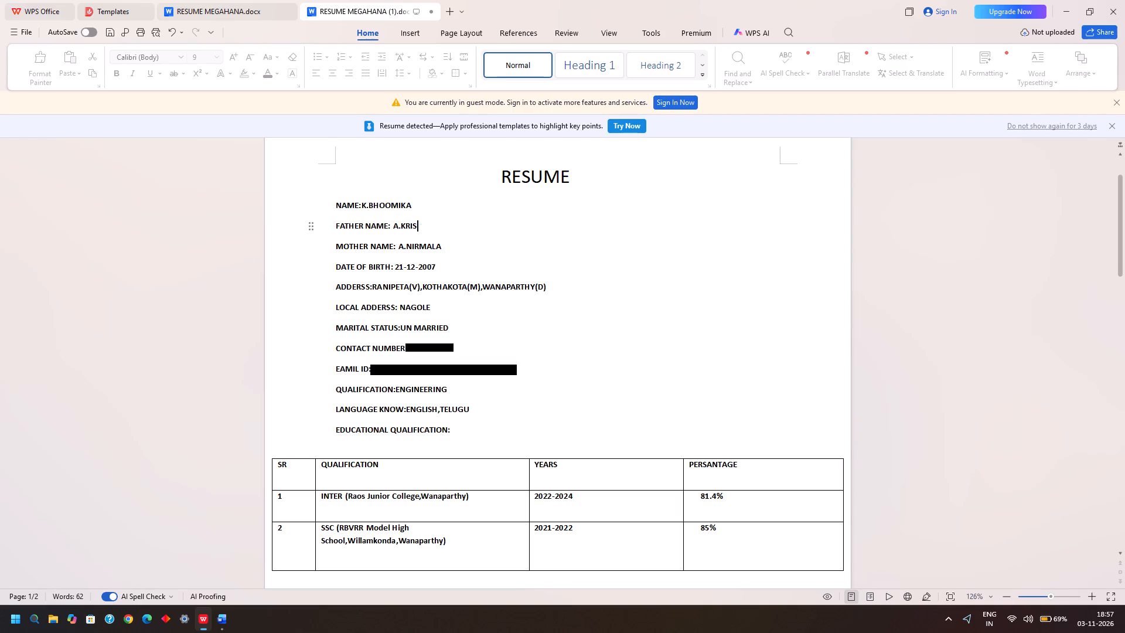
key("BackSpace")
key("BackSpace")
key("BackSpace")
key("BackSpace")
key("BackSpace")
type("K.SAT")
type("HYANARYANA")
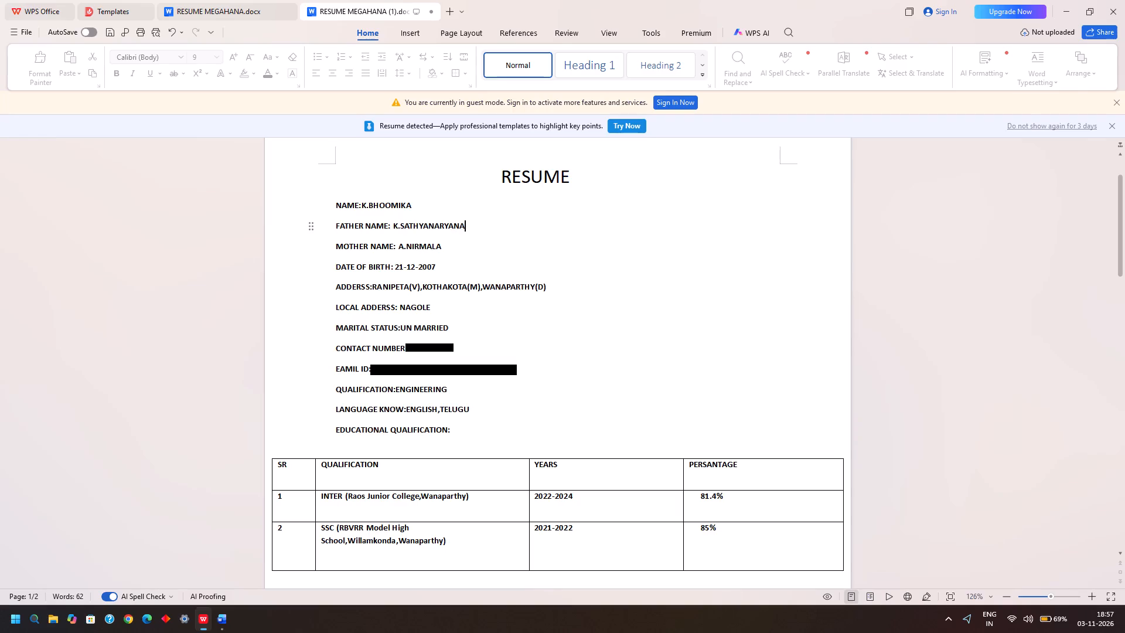
Replace the existing name after the "MOTHER NAME:" label with the new applicant's mother's name in capitals.
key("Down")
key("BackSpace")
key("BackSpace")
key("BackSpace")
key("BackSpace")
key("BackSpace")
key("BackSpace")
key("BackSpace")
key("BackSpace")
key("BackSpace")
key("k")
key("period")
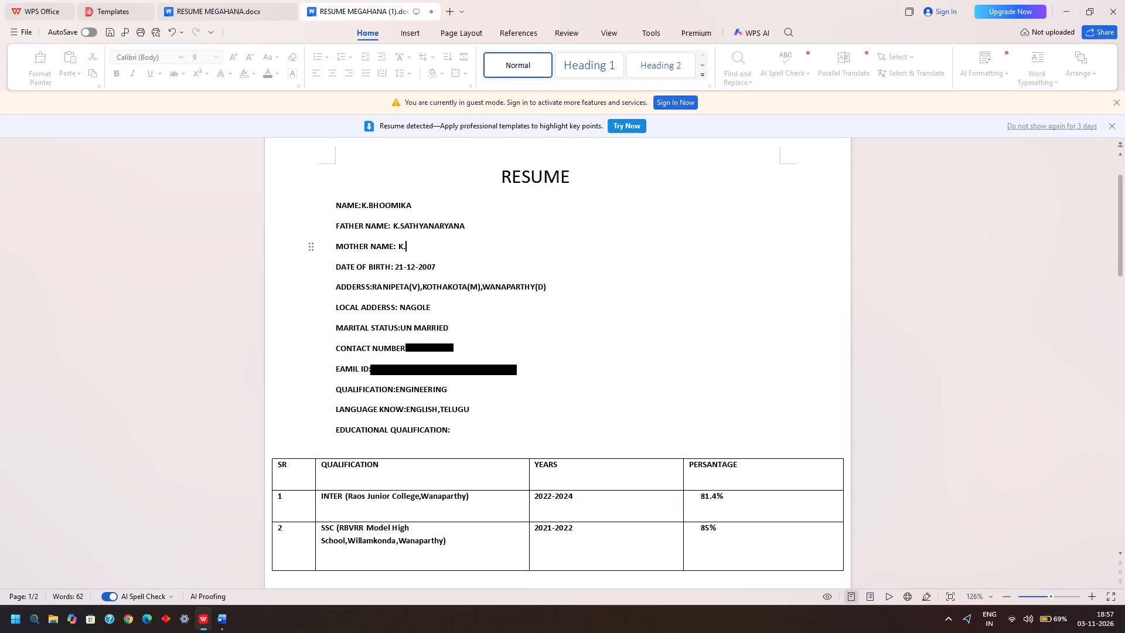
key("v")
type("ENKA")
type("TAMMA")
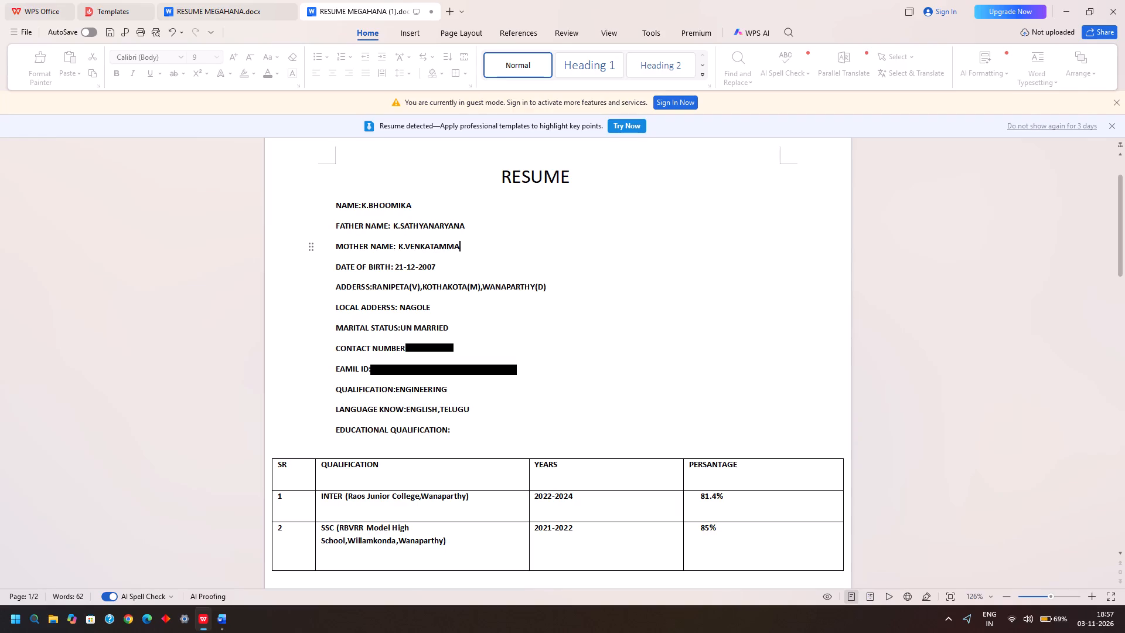
Replace the date after the "DATE OF BIRTH:" label with the new applicant's date of birth.
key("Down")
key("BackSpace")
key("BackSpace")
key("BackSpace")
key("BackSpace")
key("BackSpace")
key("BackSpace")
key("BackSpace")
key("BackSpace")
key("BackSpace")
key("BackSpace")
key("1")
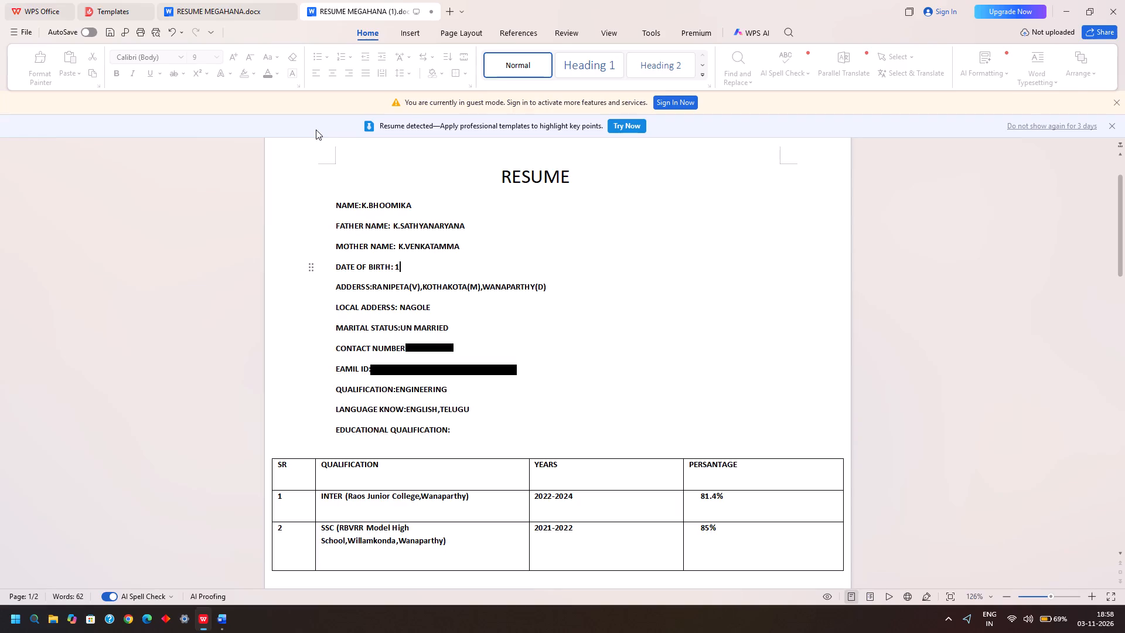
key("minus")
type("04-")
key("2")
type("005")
Add a leading zero to the day in the applicant's date of birth.
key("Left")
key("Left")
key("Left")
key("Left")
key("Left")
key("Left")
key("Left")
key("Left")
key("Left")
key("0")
Replace the address after the "ADDERSS:" label with the new applicant's village, mandal and district in capitals, marked (V), (M) and (D).
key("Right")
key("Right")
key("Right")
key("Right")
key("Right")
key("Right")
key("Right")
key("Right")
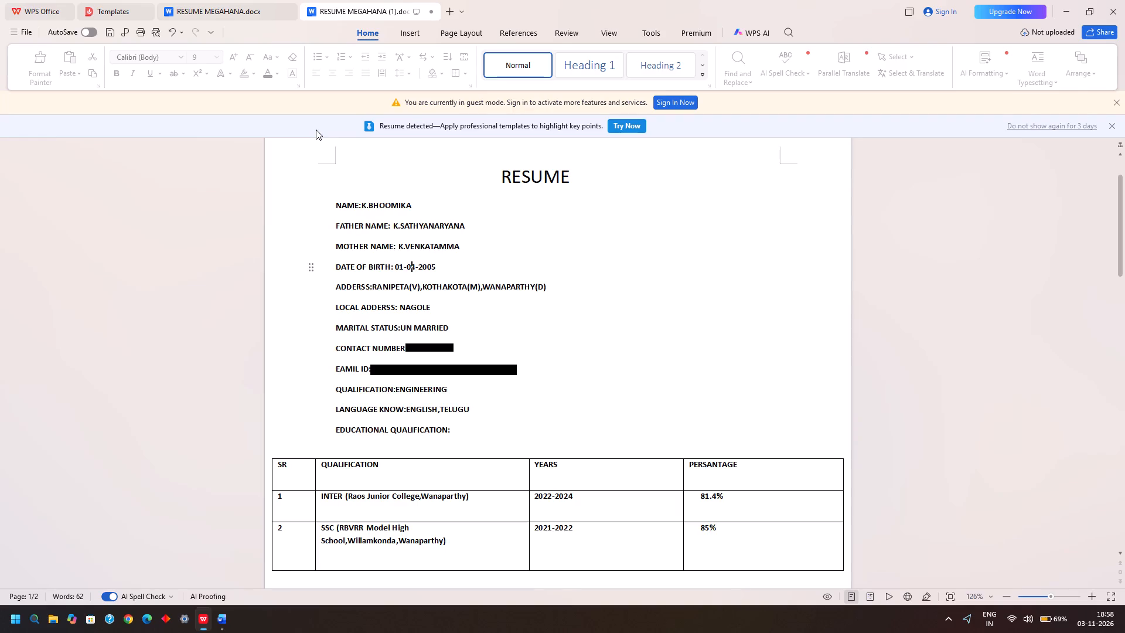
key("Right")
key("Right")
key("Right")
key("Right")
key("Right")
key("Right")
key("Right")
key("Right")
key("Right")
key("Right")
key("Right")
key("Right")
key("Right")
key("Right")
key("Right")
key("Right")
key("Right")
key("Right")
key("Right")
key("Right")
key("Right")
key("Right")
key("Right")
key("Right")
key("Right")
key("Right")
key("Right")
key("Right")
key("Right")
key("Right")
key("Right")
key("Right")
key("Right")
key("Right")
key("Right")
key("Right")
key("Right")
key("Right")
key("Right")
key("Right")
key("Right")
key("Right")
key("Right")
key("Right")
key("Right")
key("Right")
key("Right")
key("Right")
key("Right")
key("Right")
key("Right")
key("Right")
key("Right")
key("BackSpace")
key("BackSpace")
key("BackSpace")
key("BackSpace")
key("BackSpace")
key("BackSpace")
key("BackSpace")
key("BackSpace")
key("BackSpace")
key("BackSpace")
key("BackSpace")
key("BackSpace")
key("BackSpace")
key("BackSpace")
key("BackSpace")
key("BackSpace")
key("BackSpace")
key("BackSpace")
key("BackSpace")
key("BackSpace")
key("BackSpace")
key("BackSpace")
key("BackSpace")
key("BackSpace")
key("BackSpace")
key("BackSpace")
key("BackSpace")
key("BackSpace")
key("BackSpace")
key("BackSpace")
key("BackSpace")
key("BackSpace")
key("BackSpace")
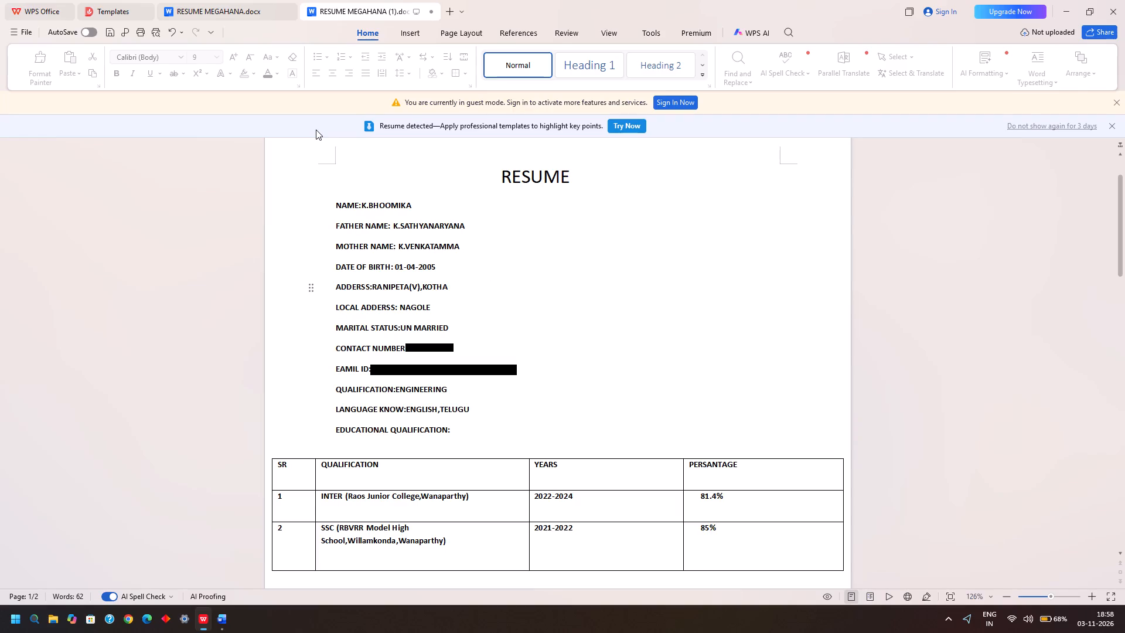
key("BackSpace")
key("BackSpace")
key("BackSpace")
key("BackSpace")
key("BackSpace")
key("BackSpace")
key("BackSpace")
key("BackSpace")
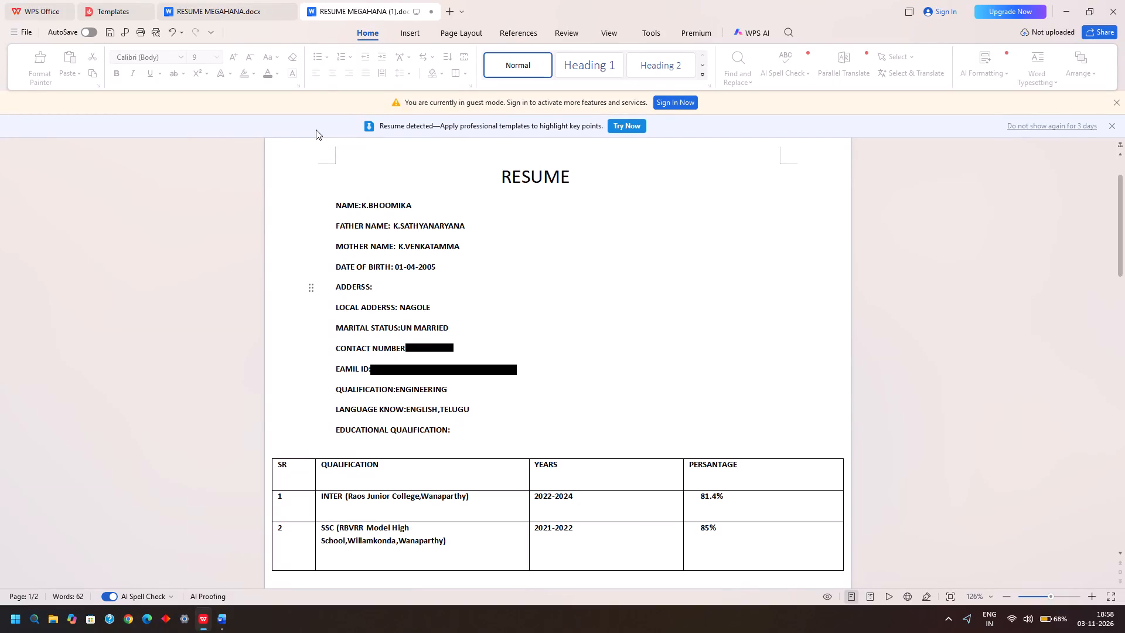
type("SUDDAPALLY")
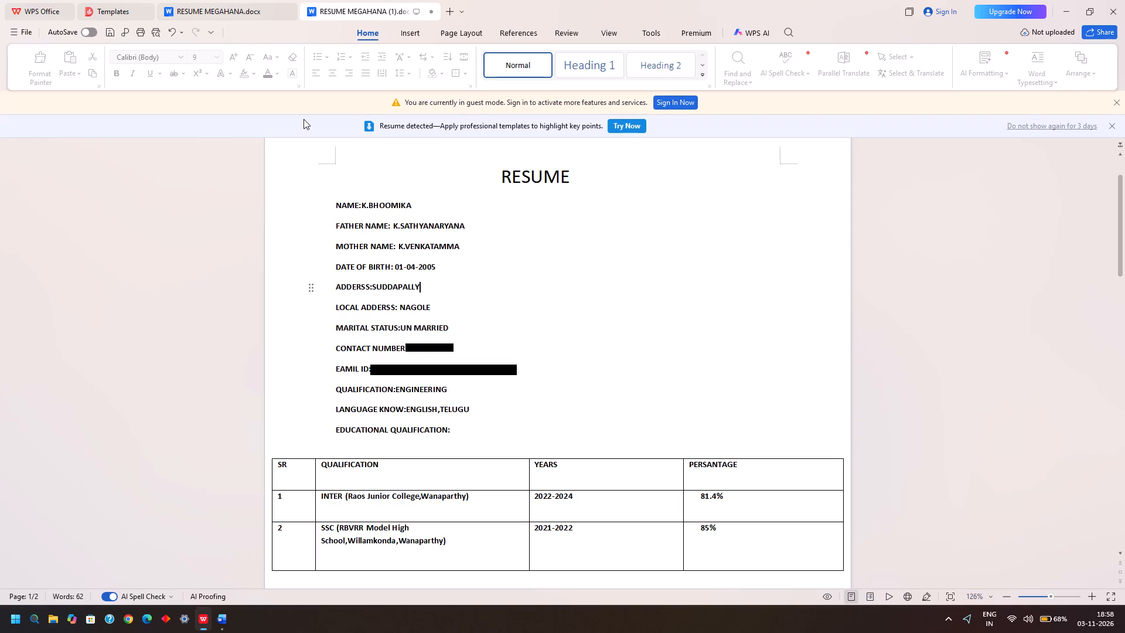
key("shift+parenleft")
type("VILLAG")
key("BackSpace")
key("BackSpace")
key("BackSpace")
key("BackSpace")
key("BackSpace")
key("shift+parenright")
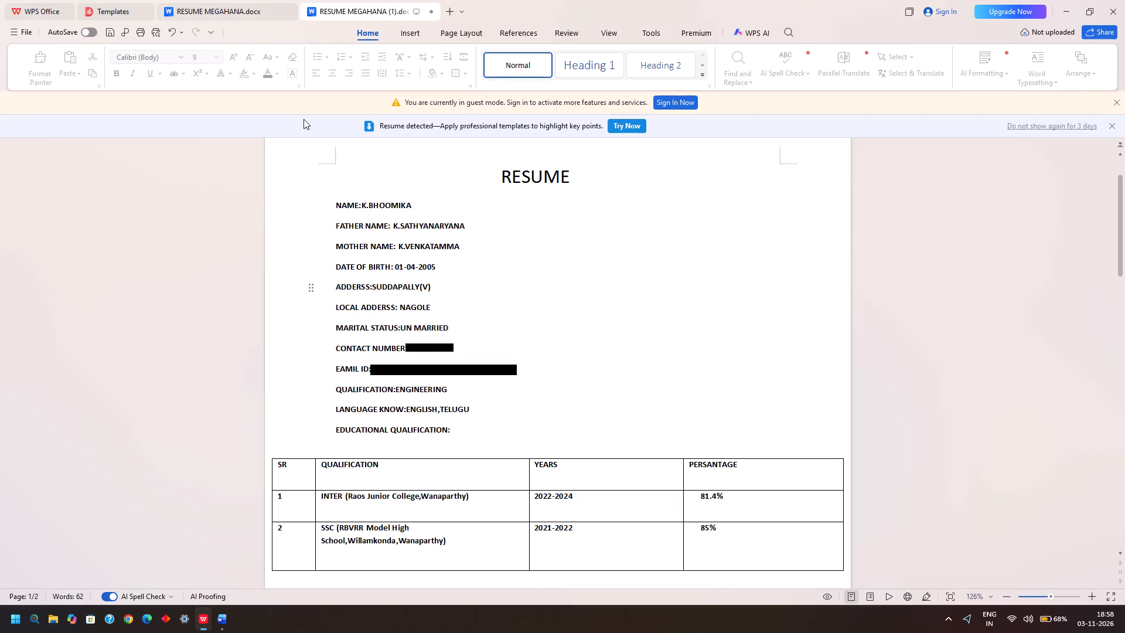
left_click(304, 119)
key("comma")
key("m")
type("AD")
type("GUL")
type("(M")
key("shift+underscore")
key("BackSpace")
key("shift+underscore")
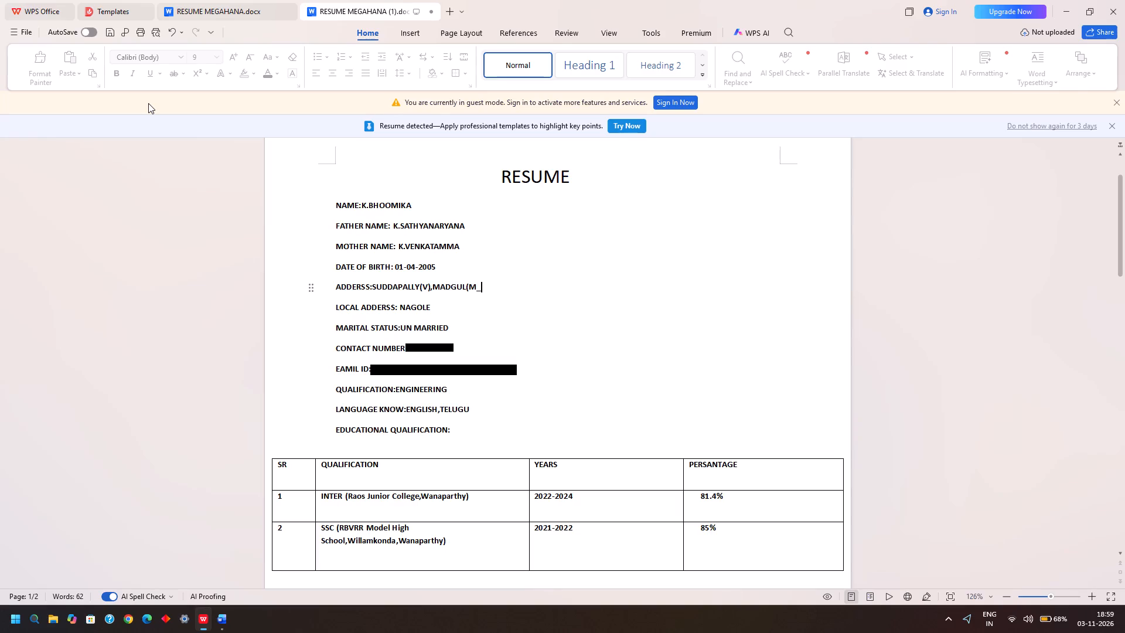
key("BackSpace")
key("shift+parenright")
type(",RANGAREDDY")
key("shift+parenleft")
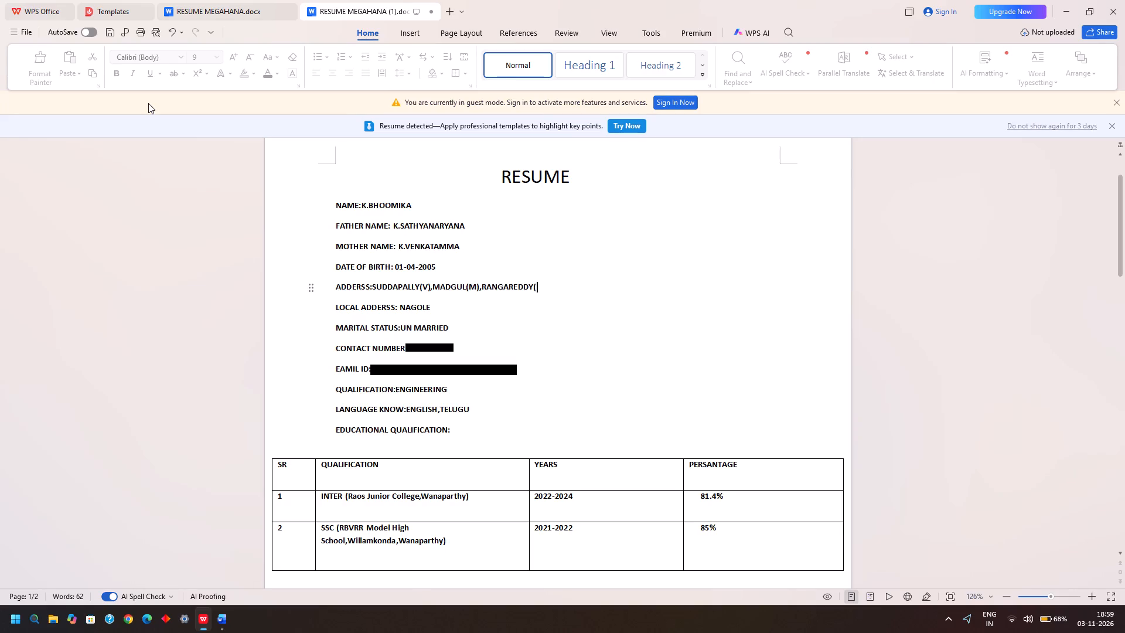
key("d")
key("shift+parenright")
Select the existing phone number after the "CONTACT NUMBER" label.
left_click_drag(405, 349, 456, 347)
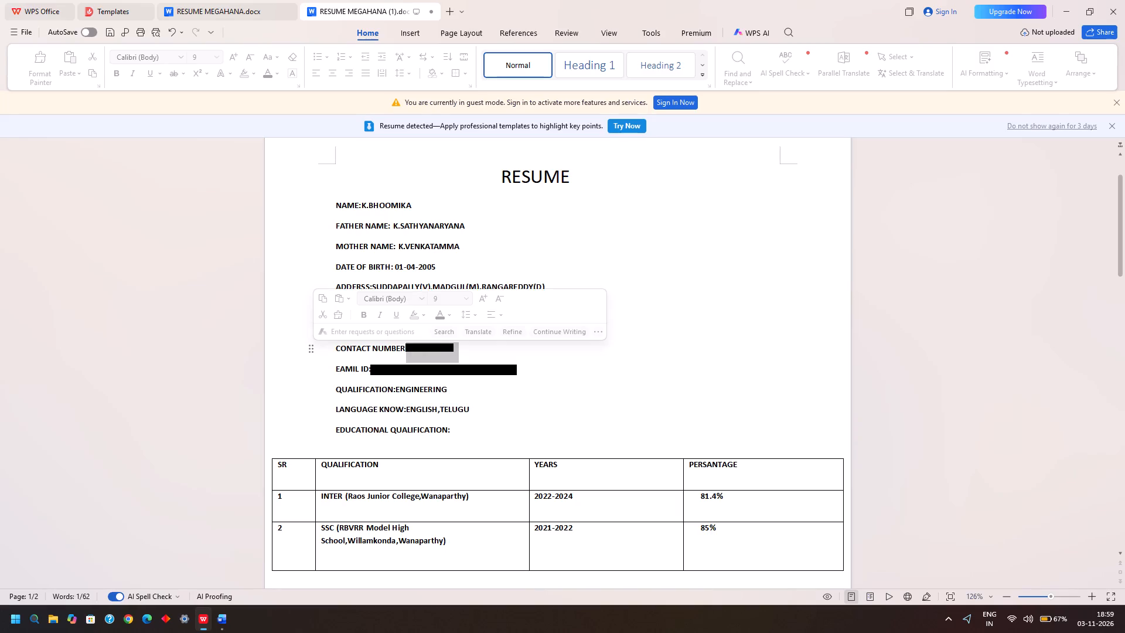
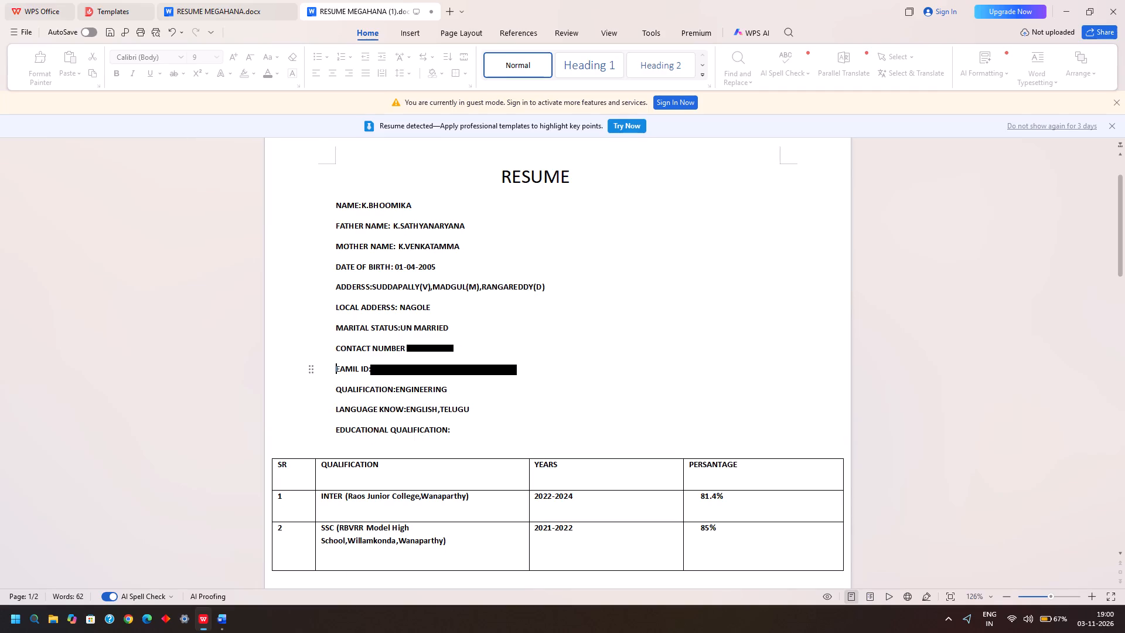
Delete the old username portion of the email address after the "EAMIL ID:" label, keeping the domain.
left_click(469, 369)
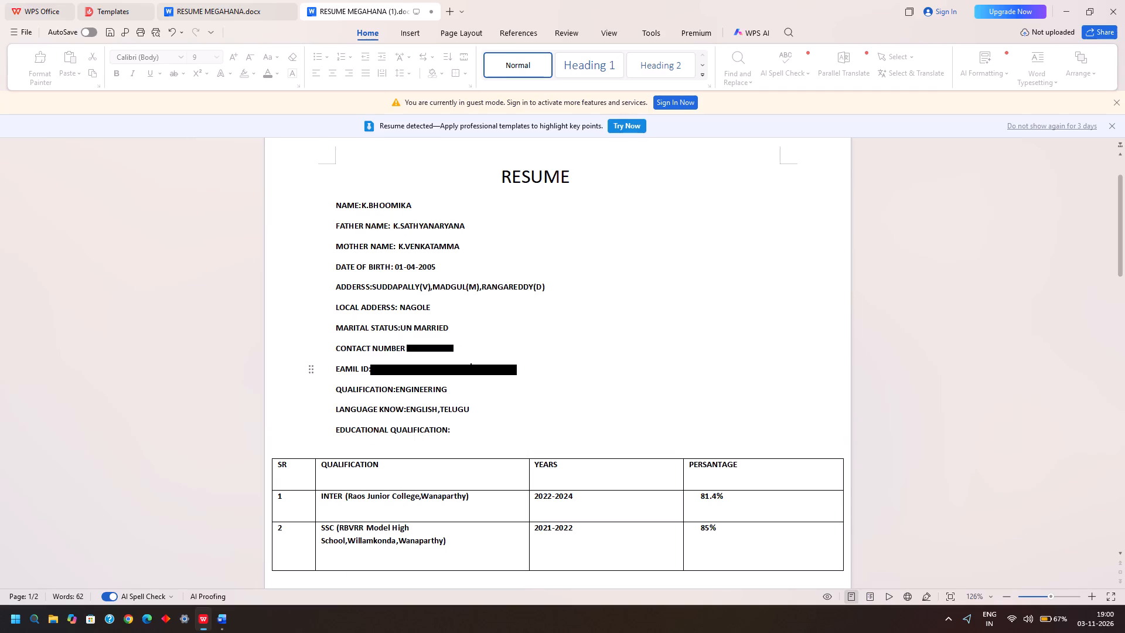
double_click(469, 369)
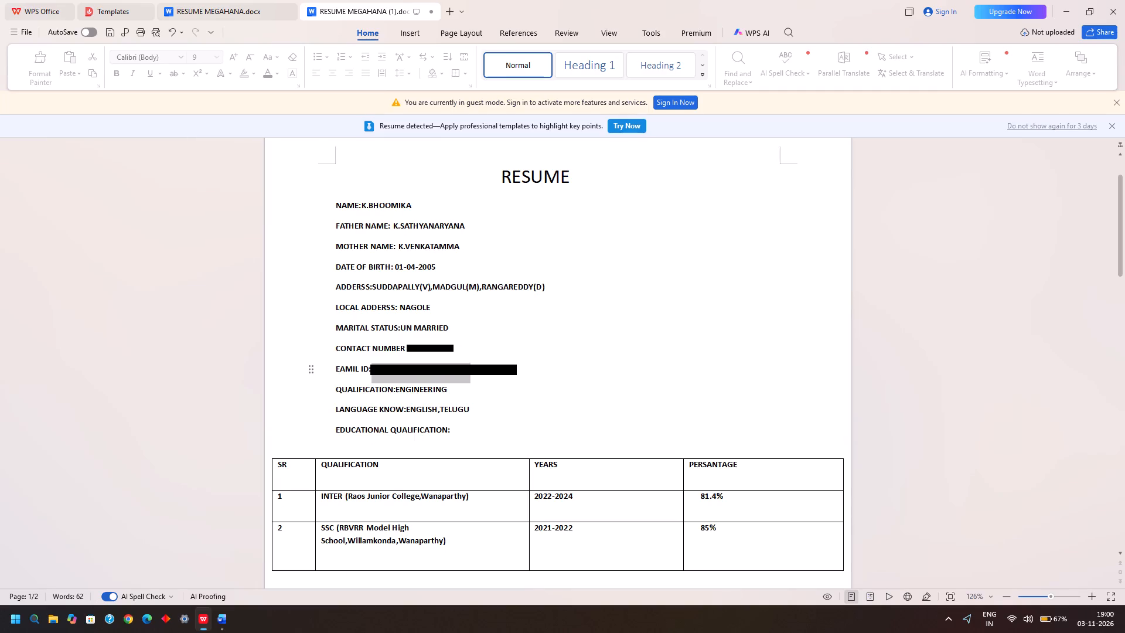
key("BackSpace")
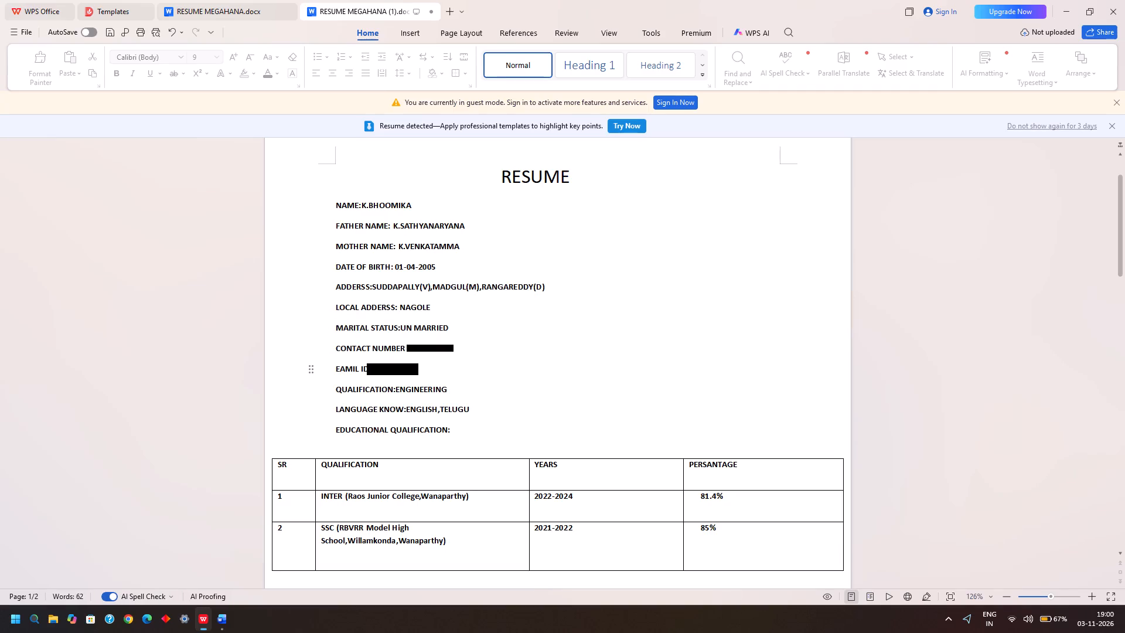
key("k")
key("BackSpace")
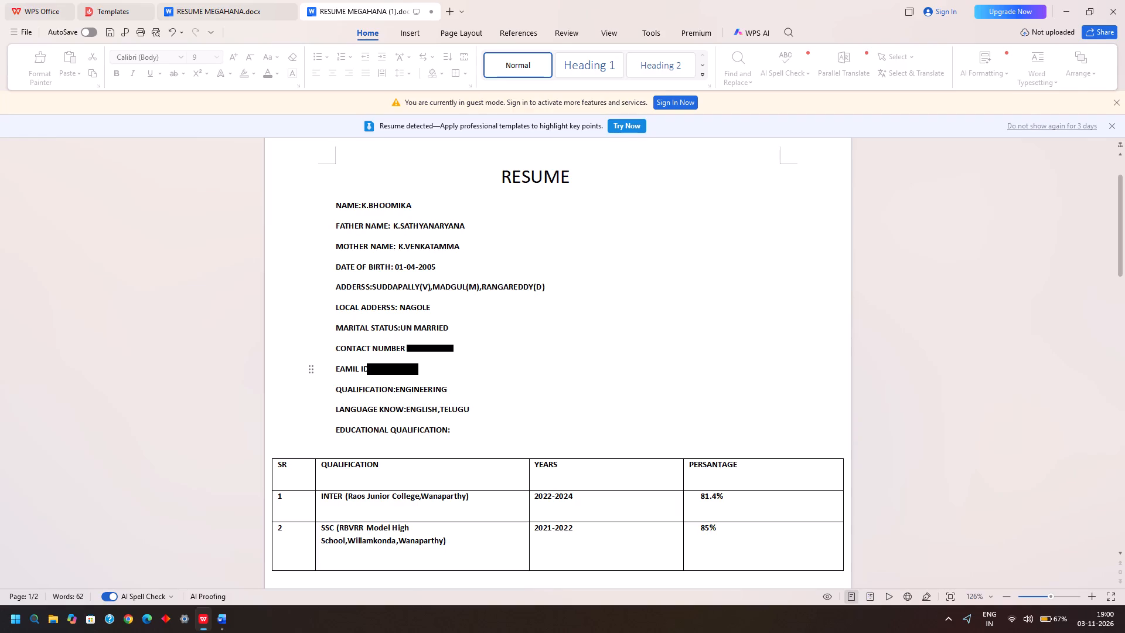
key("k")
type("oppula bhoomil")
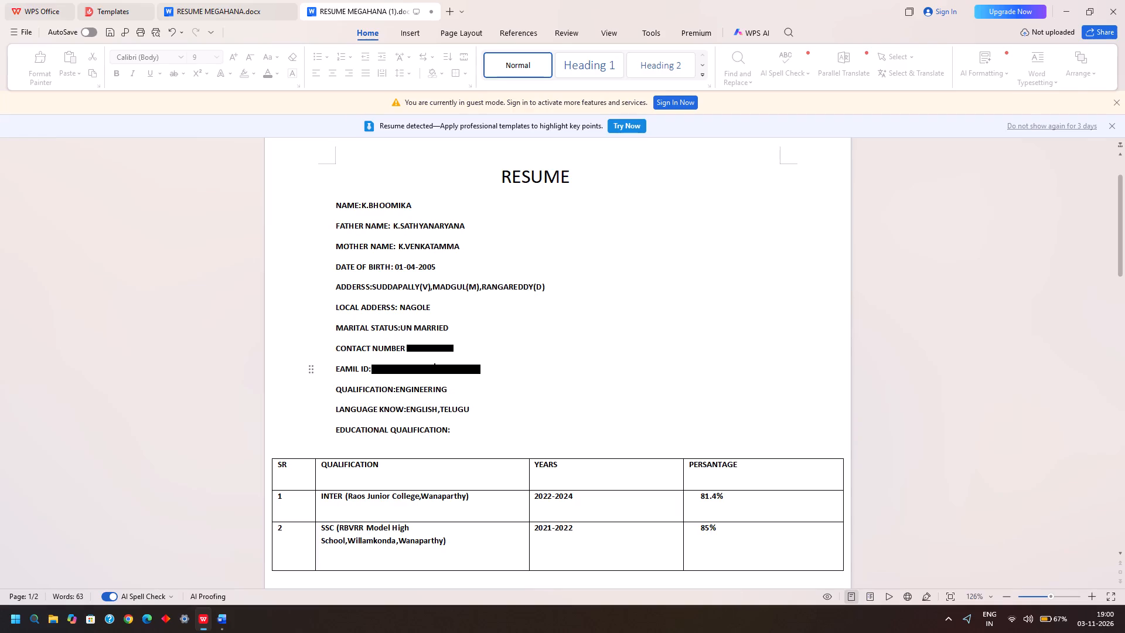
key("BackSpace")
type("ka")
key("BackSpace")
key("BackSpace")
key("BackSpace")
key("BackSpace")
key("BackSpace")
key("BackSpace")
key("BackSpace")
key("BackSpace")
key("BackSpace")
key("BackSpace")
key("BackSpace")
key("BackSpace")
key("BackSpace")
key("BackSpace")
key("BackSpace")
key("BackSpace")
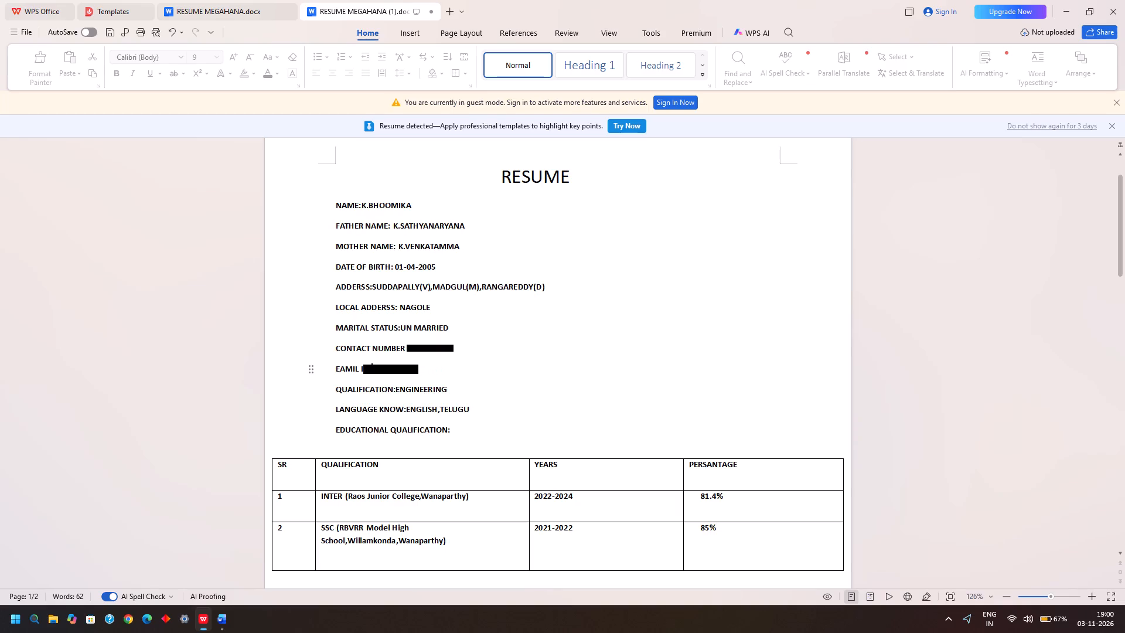
Enter the new applicant's email username before the domain in lowercase, as given name, surname and number.
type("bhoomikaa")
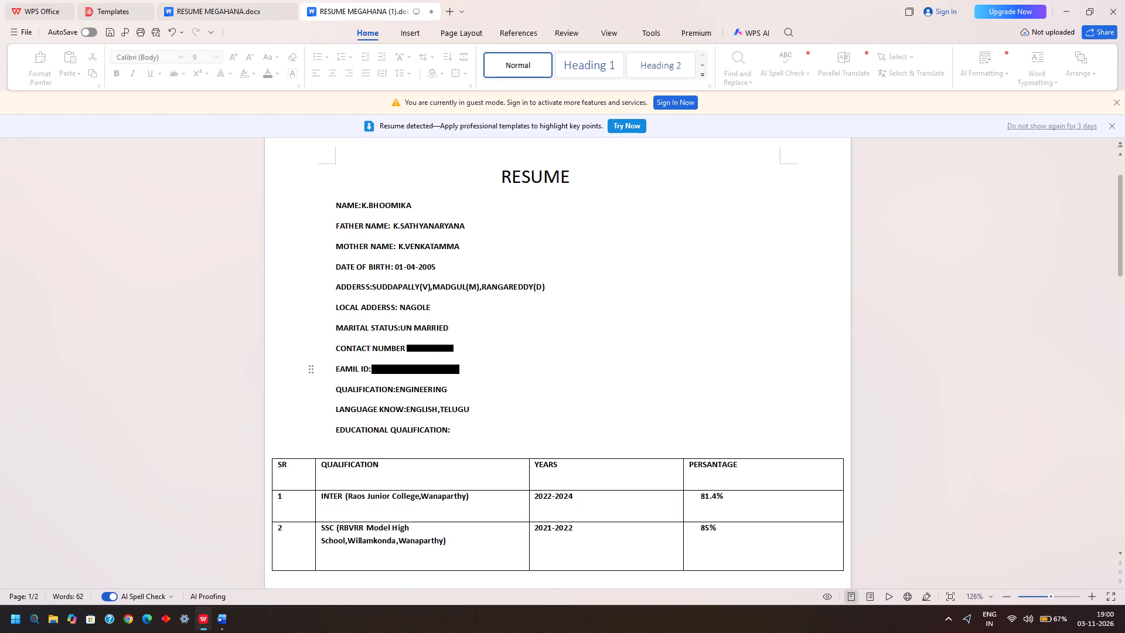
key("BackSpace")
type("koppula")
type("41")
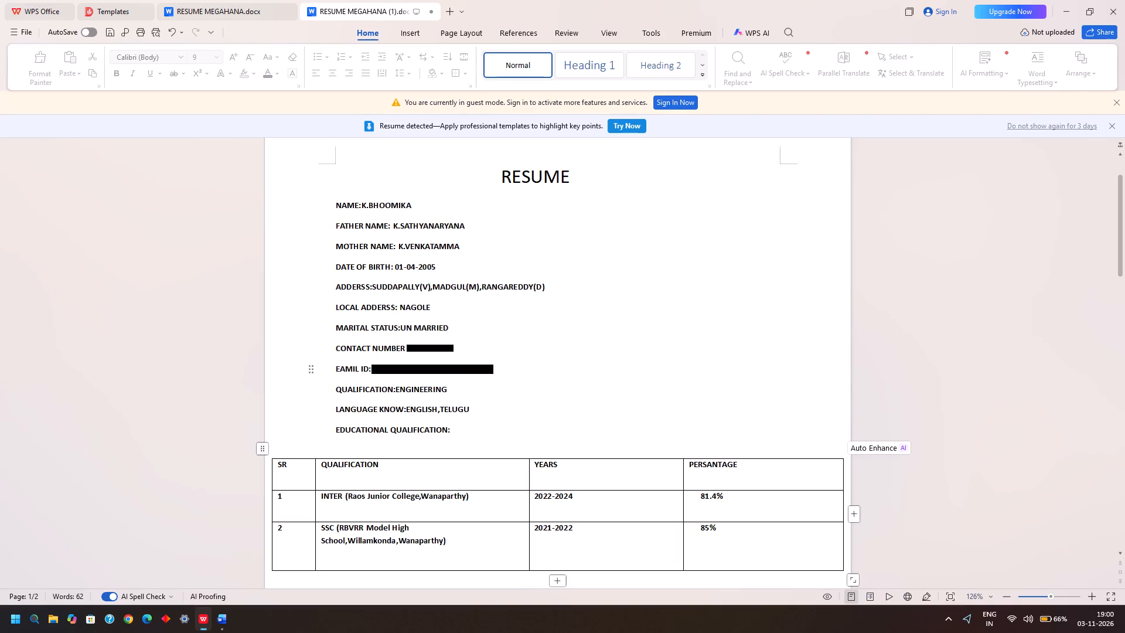
Delete the college name and town inside the parentheses in the INTER row of the educational qualification table.
left_click(466, 496)
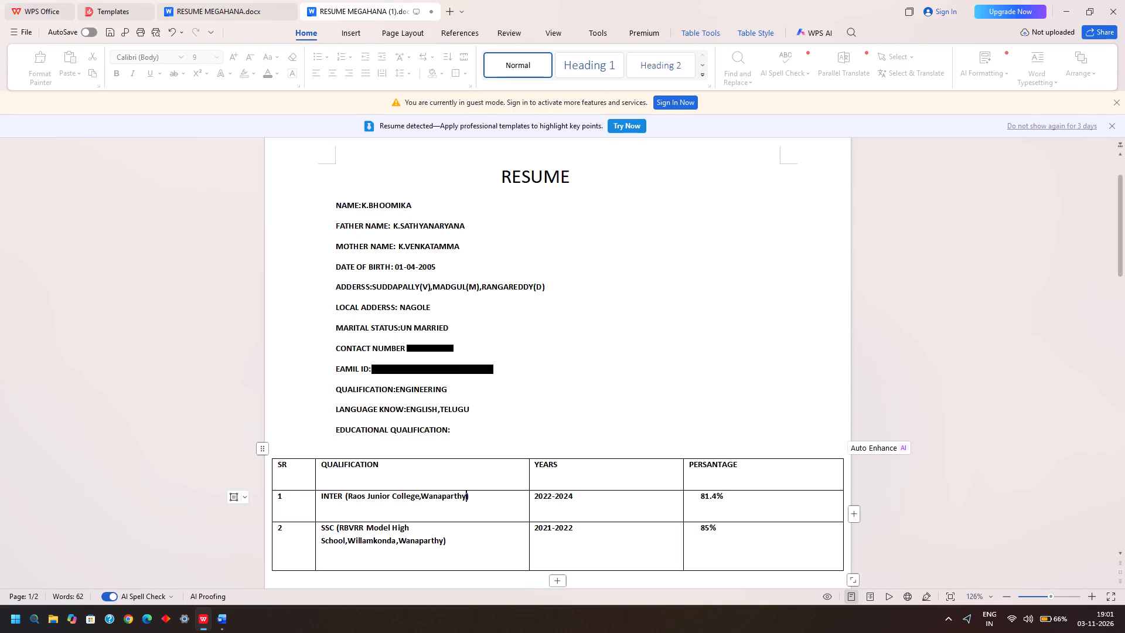
key("BackSpace")
key("BackSpace")
key("BackSpace")
key("BackSpace")
key("BackSpace")
key("BackSpace")
key("BackSpace")
key("BackSpace")
key("BackSpace")
key("BackSpace")
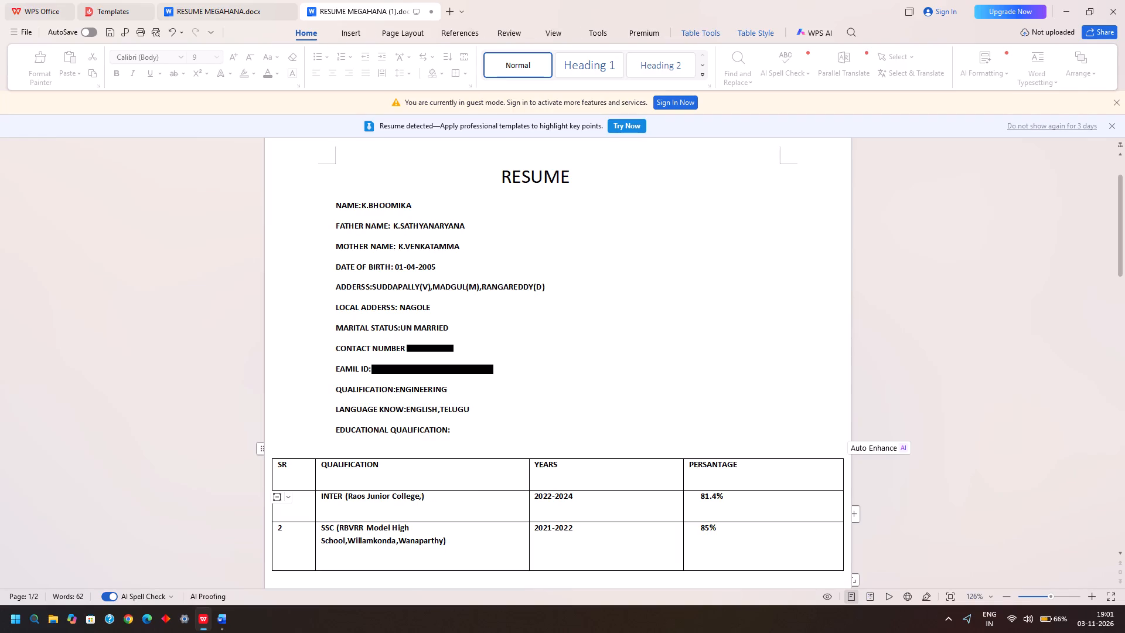
key("BackSpace")
key("BackSpace")
key("BackSpace")
key("BackSpace")
key("BackSpace")
key("BackSpace")
key("BackSpace")
key("BackSpace")
key("BackSpace")
key("BackSpace")
key("BackSpace")
key("BackSpace")
key("BackSpace")
key("BackSpace")
key("BackSpace")
key("BackSpace")
key("BackSpace")
key("BackSpace")
key("BackSpace")
key("BackSpace")
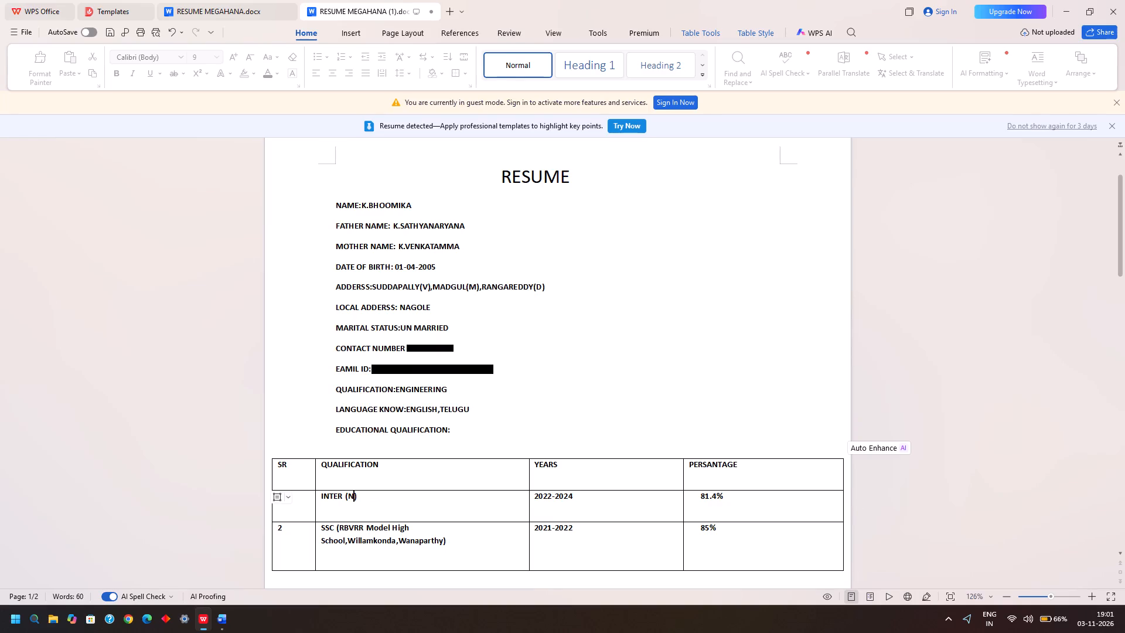
Enter "New sri chaythnaya" as the college name inside the parentheses after INTER.
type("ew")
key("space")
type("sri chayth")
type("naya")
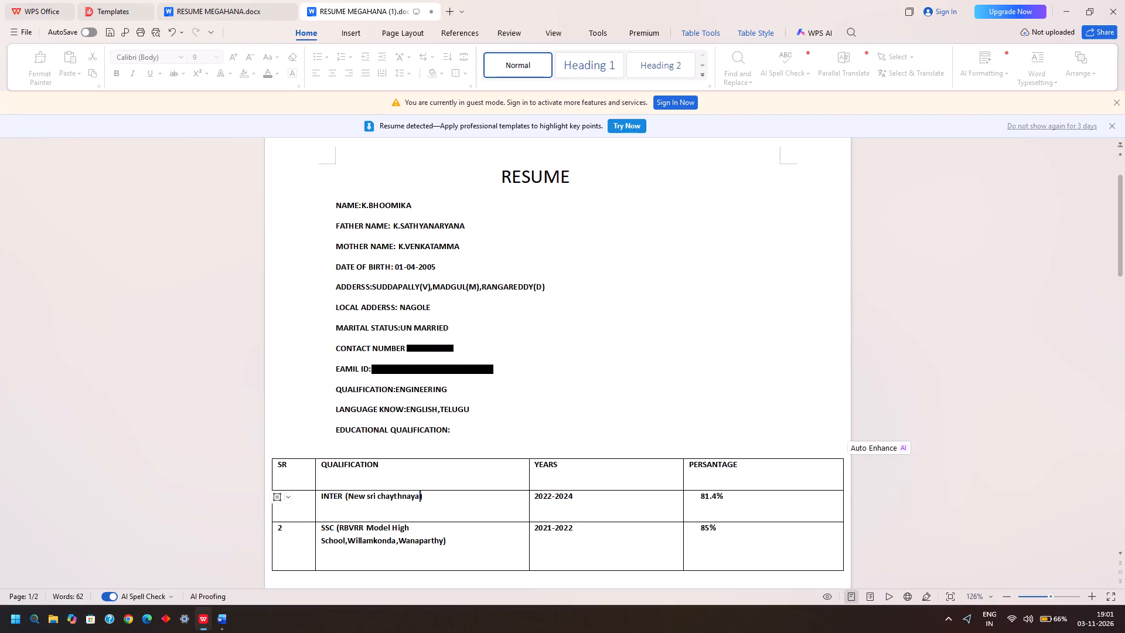
Correct the last word of the INTER row's college name to "chaitanya".
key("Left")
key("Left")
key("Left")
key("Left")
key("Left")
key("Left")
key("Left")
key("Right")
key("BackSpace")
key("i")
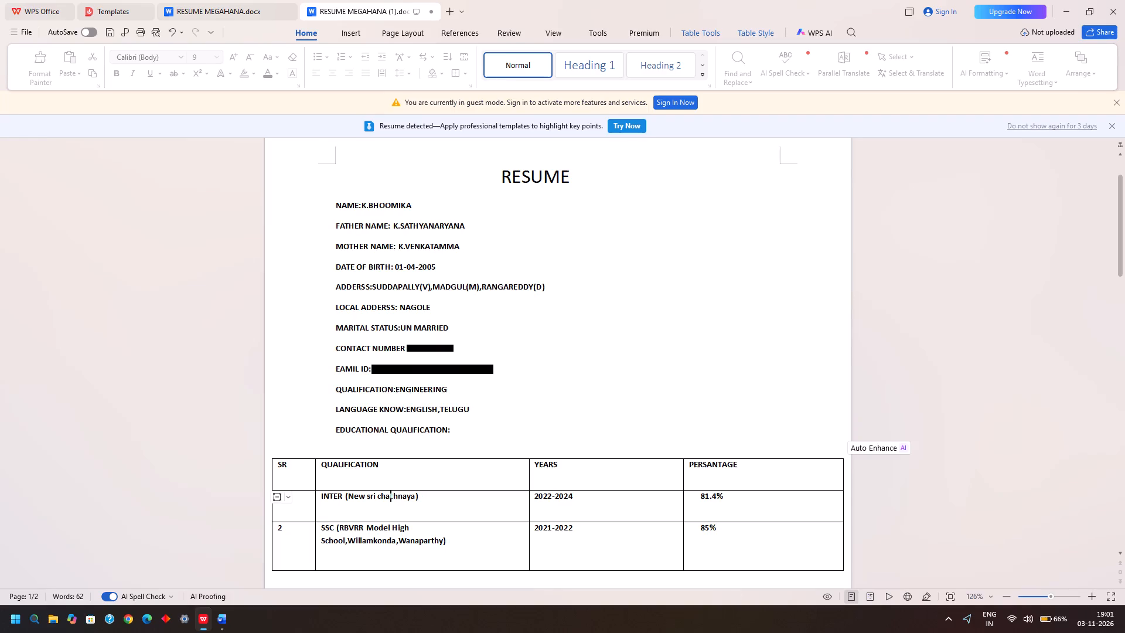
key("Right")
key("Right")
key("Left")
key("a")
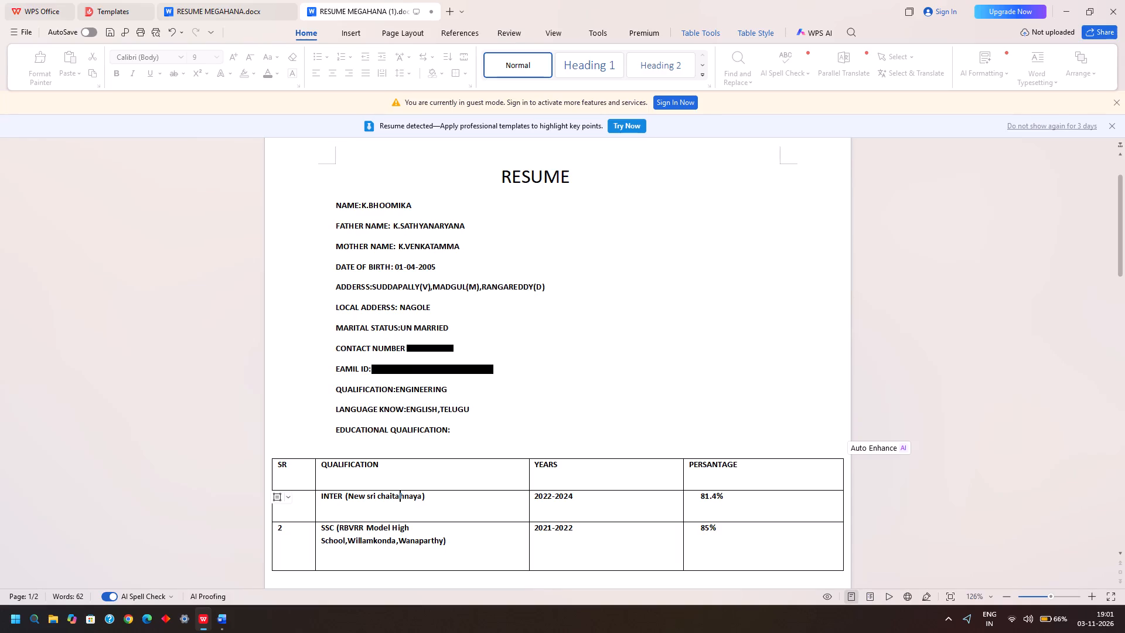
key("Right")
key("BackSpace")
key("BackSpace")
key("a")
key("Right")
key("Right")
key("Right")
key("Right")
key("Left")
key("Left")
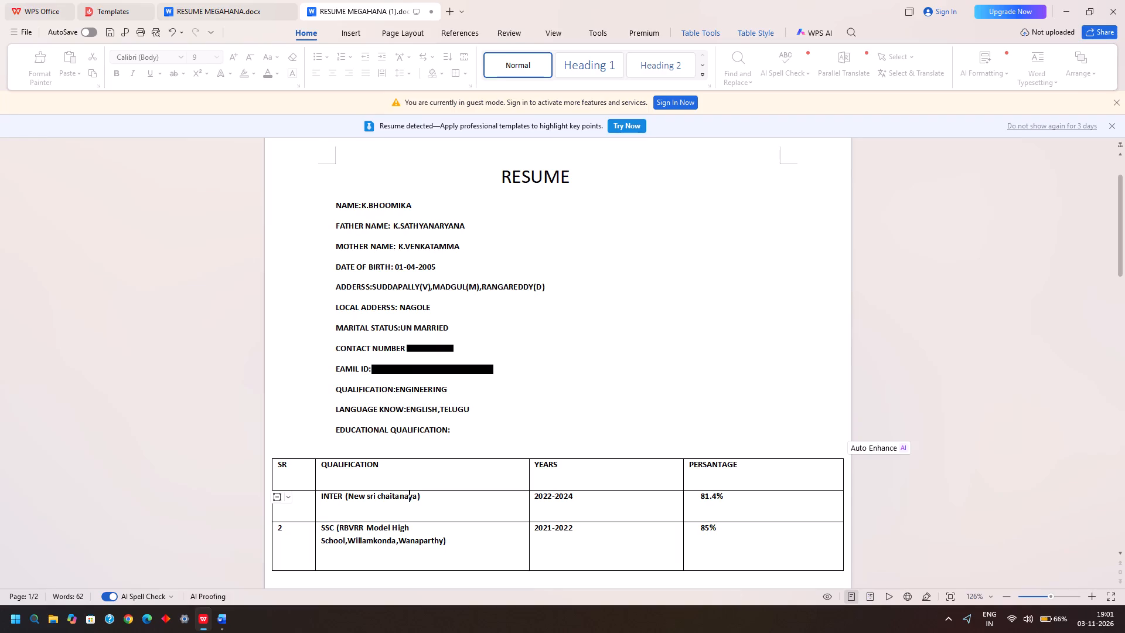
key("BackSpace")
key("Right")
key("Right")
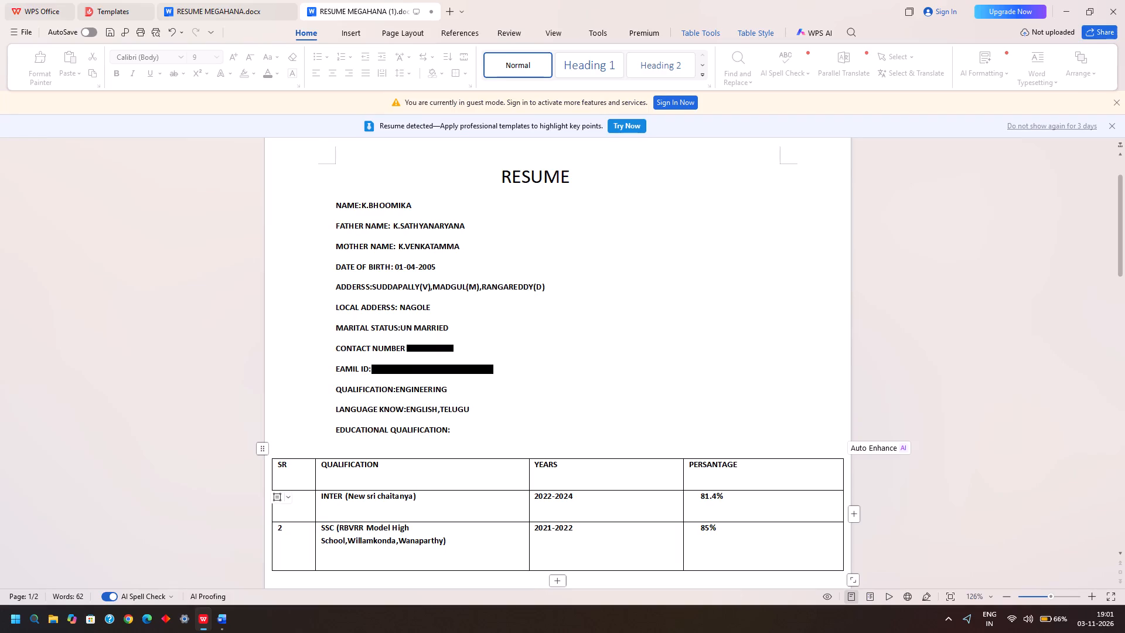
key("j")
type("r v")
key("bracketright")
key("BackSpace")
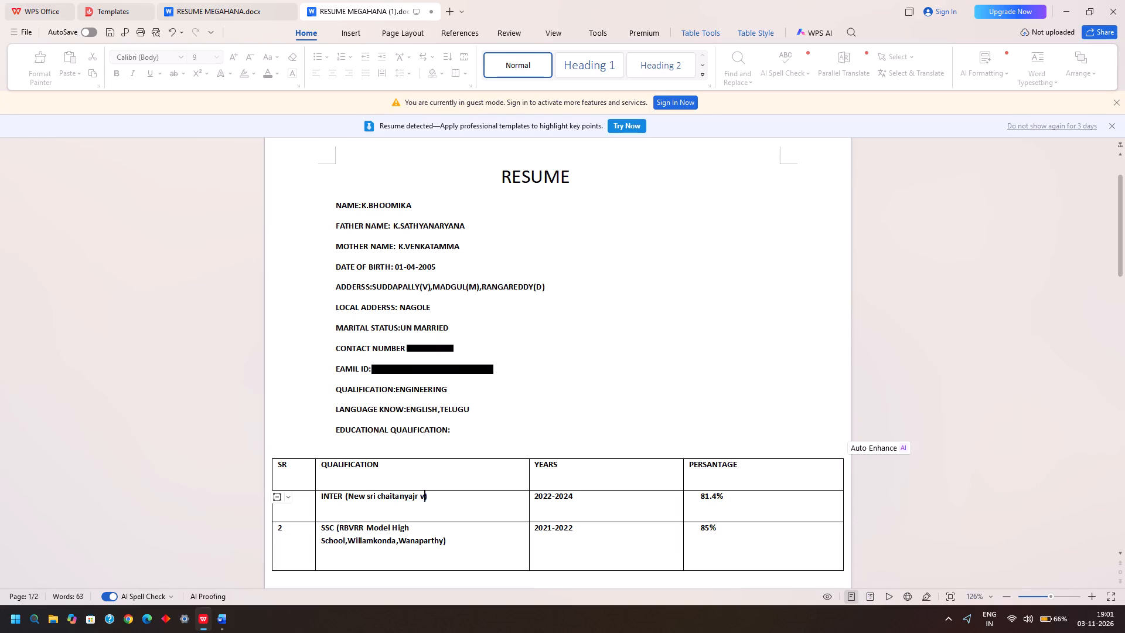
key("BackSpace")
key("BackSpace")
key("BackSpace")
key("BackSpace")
Add "jr college" after "New sri chaitanya" in the INTER row, inside the closing parenthesis.
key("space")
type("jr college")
Add ",turkayamjal,Ranga reddy" after "college" in the INTER row, inside the closing parenthesis.
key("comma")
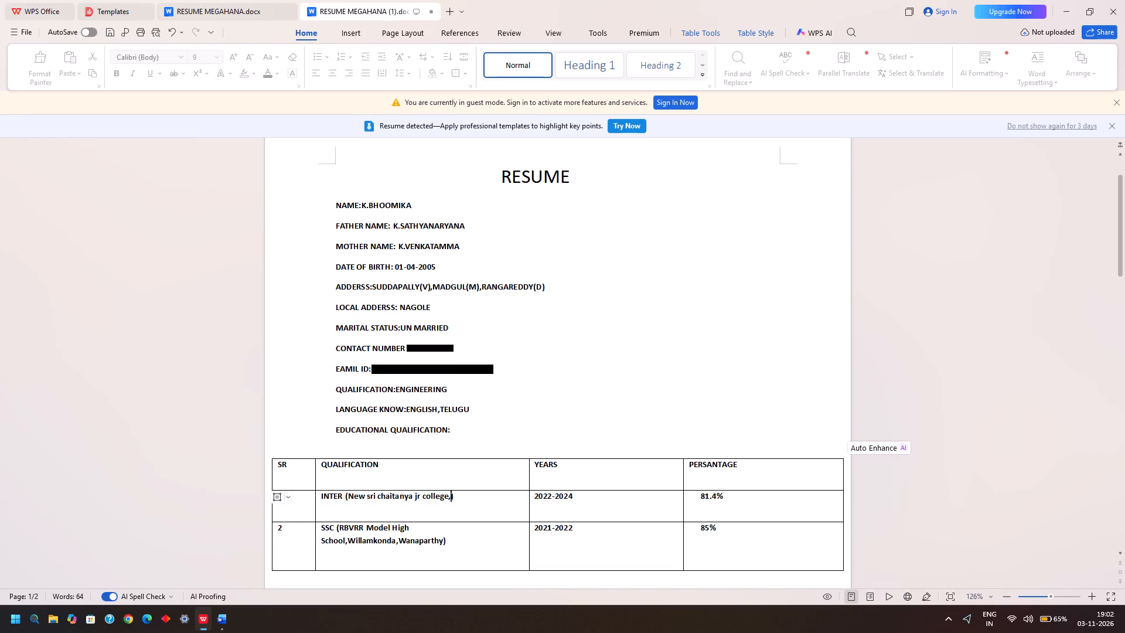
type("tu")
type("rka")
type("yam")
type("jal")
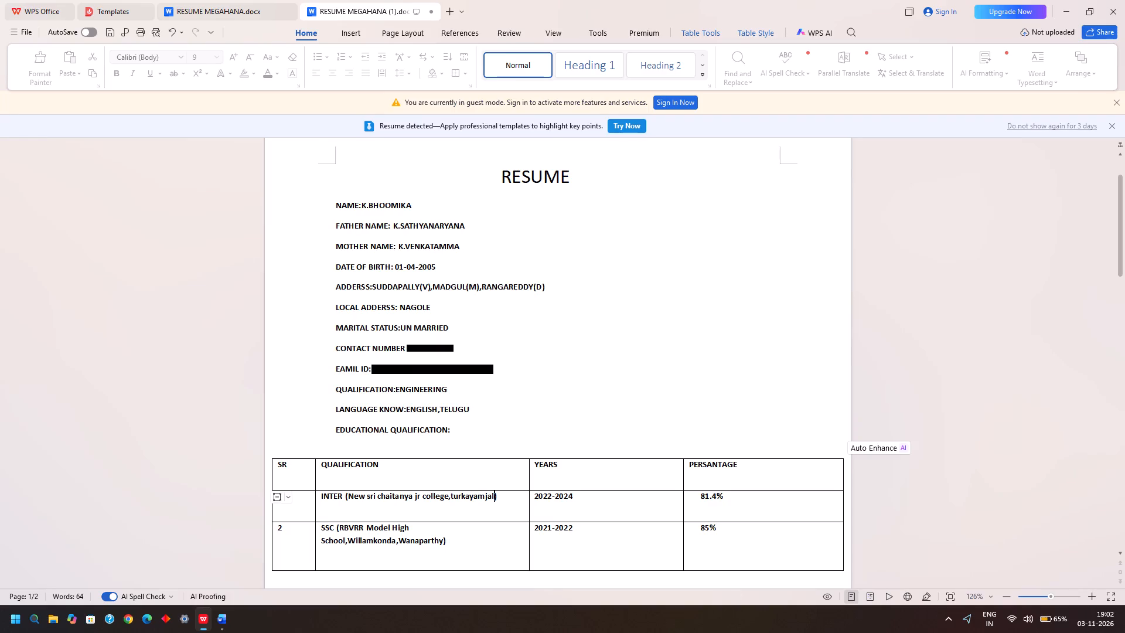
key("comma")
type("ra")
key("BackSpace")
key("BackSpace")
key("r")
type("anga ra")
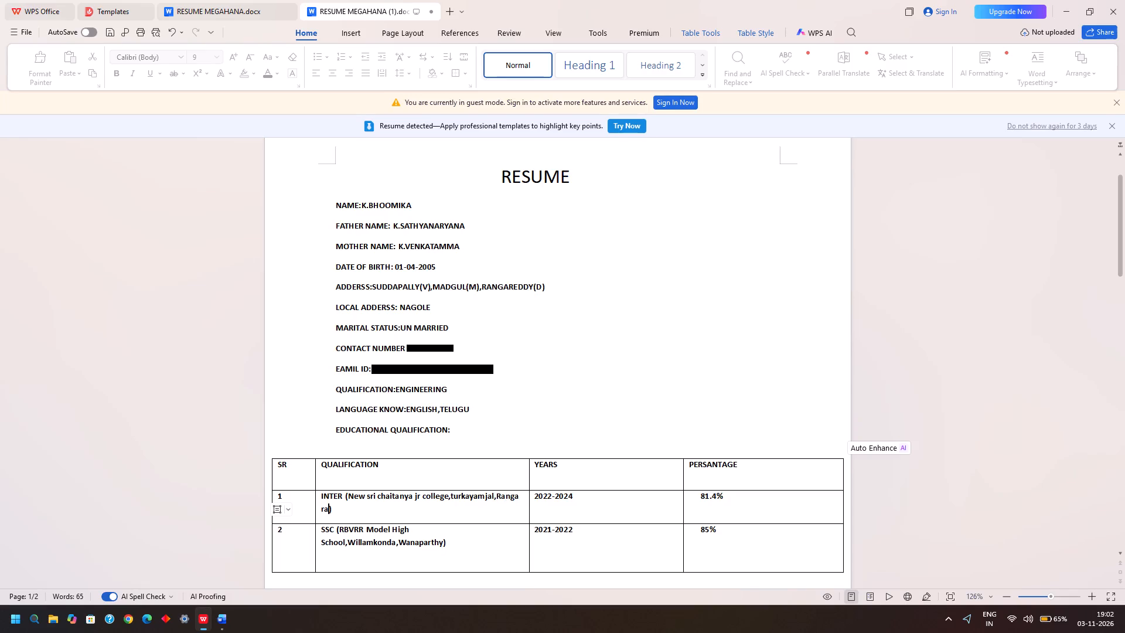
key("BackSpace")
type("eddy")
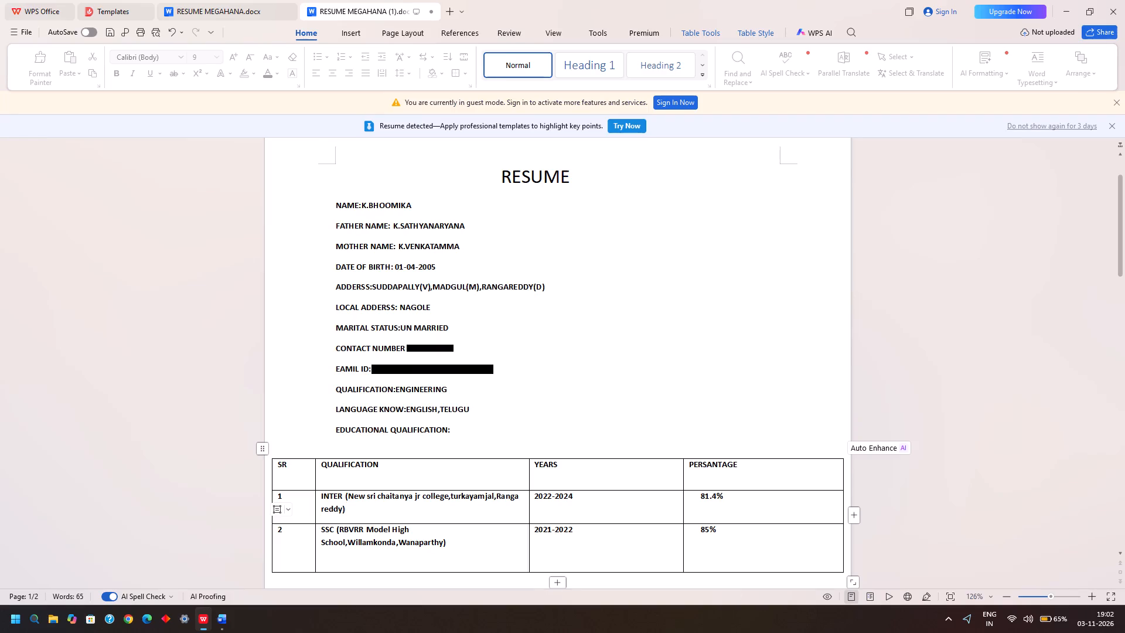
Capitalize the first letters of the INTER row's location words so they read "Turkayamjal" and "Reddy".
left_click(454, 496)
key("BackSpace")
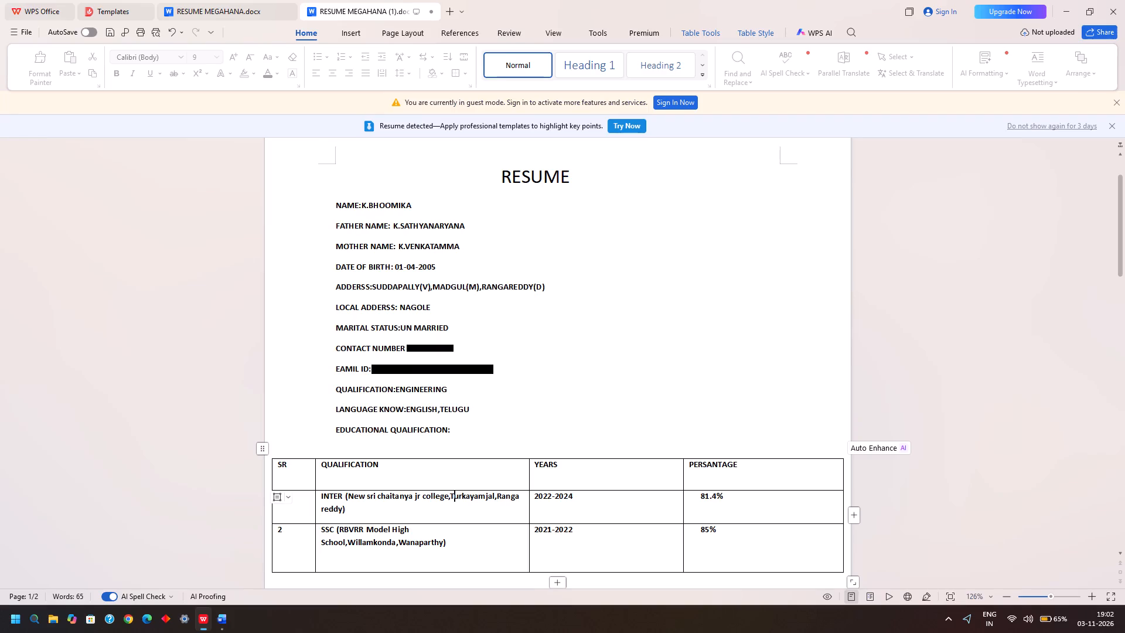
left_click(323, 511)
key("BackSpace")
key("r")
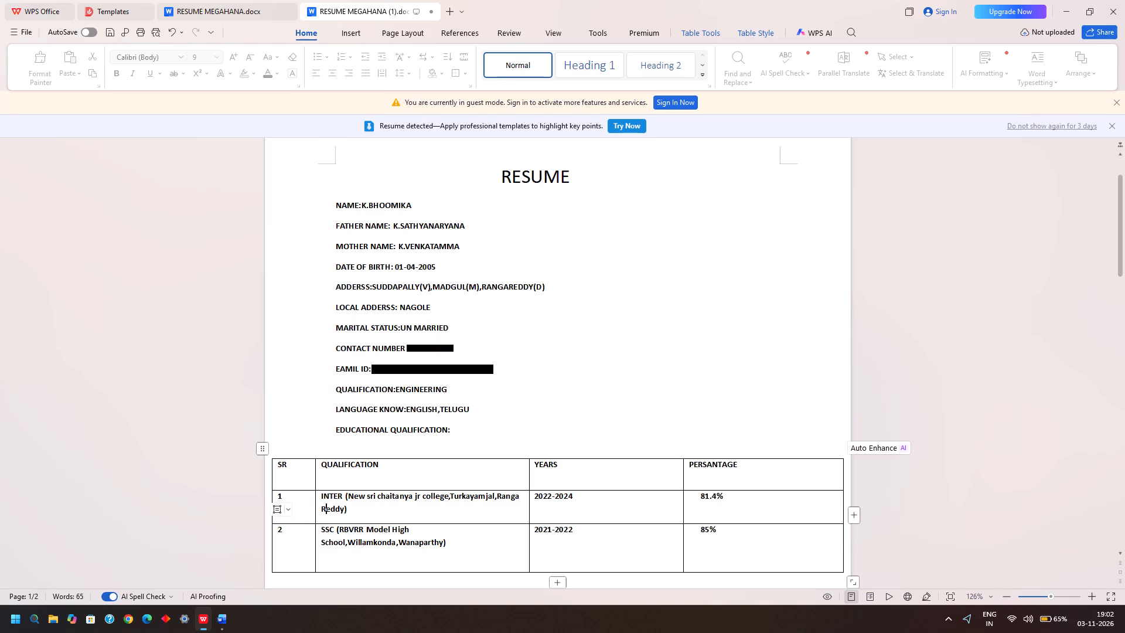
Add the district marker "(D)" after "Ranga Reddy" in the INTER row, keeping the outer closing parenthesis.
left_click(342, 509)
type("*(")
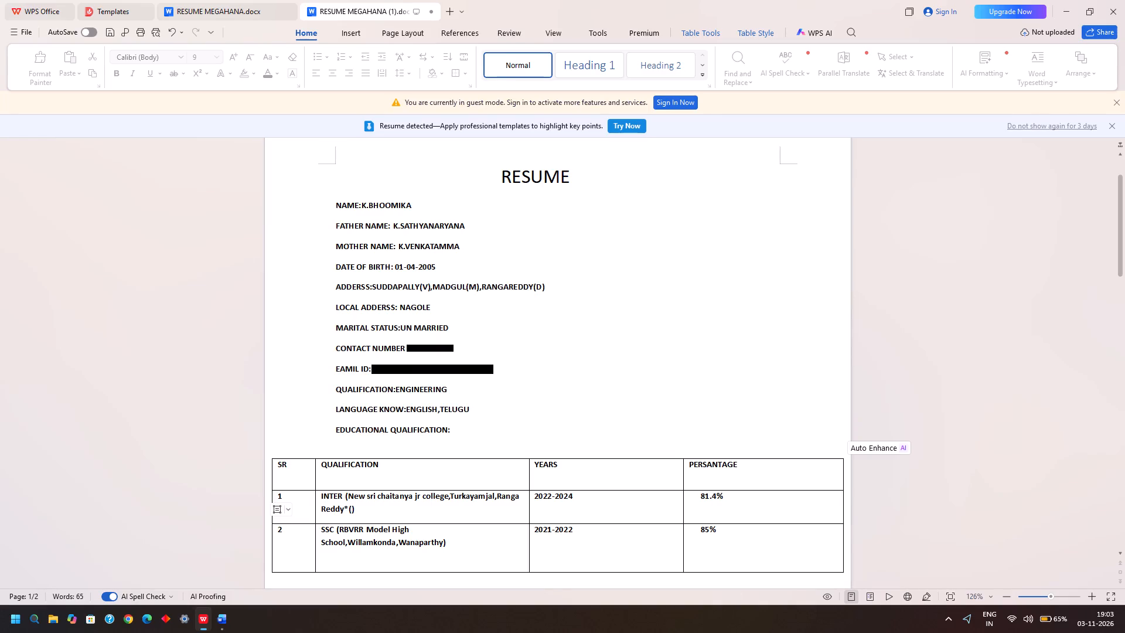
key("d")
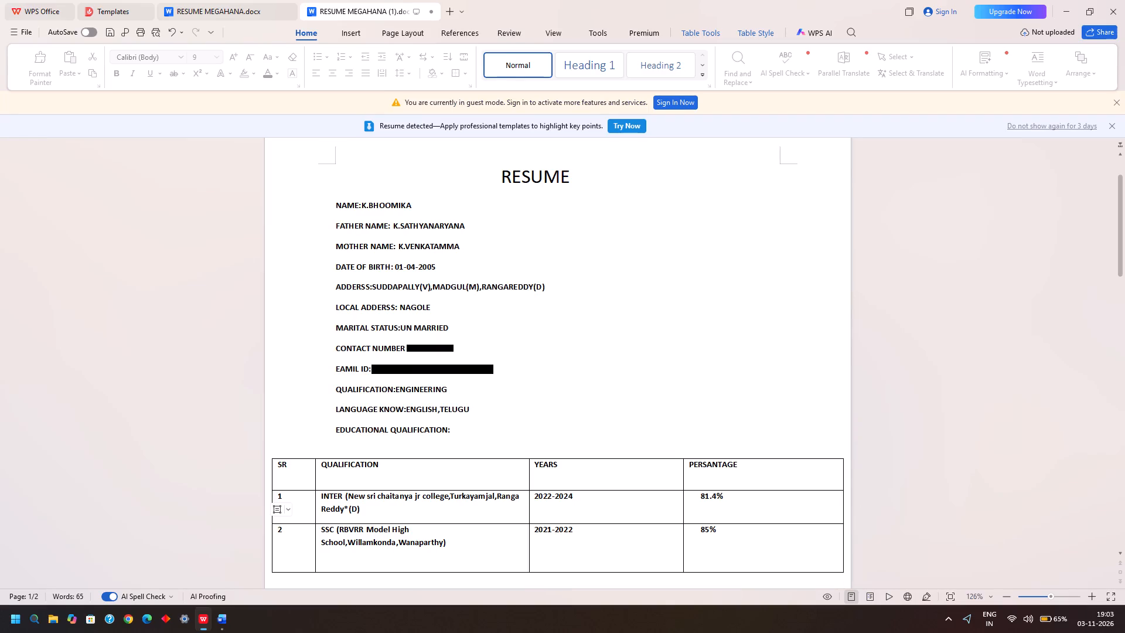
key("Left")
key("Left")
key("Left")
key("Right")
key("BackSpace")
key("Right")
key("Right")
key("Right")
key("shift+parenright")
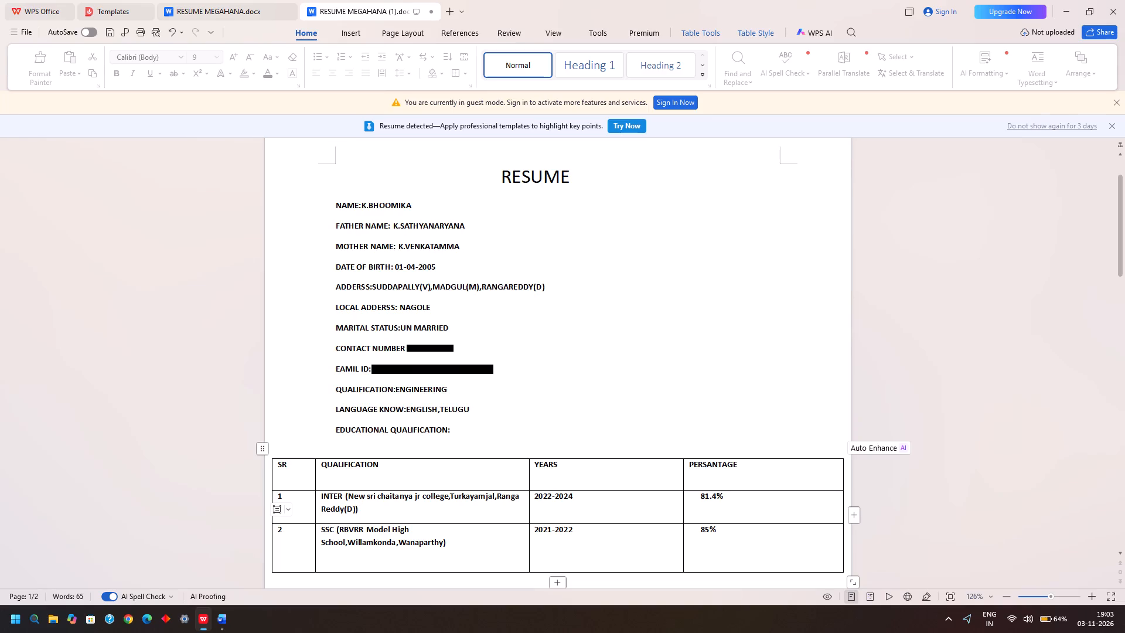
Delete the school name and places inside the parentheses in the SSC row of the educational qualification table.
left_click(443, 542)
key("BackSpace")
key("BackSpace")
key("BackSpace")
key("BackSpace")
key("BackSpace")
key("BackSpace")
key("BackSpace")
key("BackSpace")
key("BackSpace")
key("BackSpace")
key("BackSpace")
key("BackSpace")
key("BackSpace")
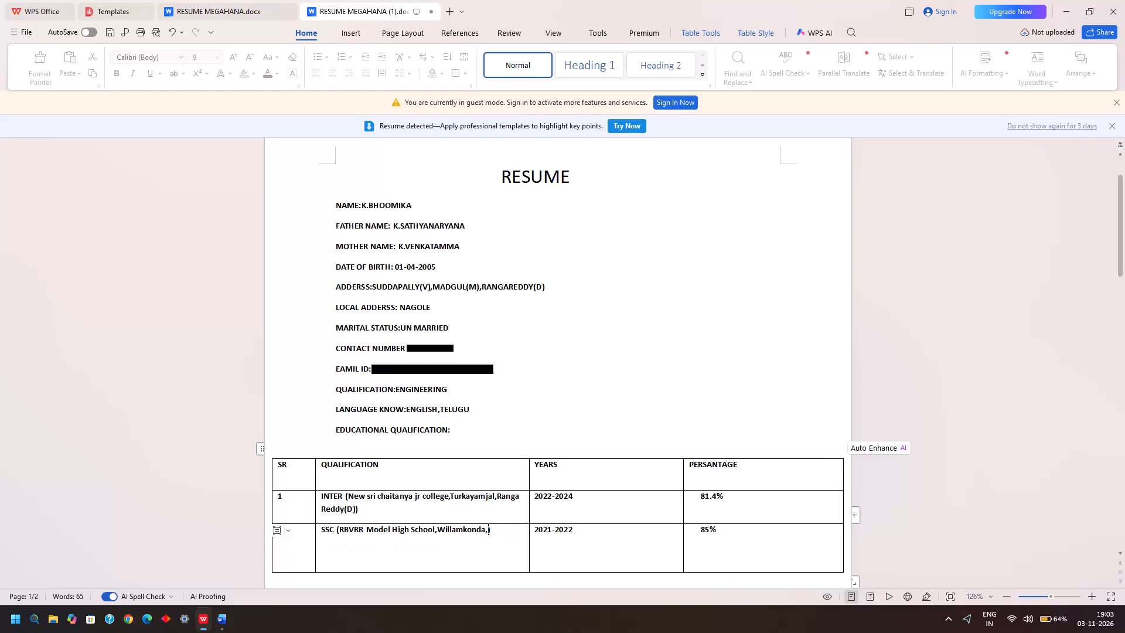
key("BackSpace")
key("BackSpace")
key("BackSpace")
key("BackSpace")
key("BackSpace")
key("BackSpace")
key("BackSpace")
key("BackSpace")
key("BackSpace")
key("BackSpace")
key("BackSpace")
key("BackSpace")
key("BackSpace")
key("BackSpace")
key("BackSpace")
key("BackSpace")
key("BackSpace")
key("BackSpace")
key("BackSpace")
key("BackSpace")
key("BackSpace")
key("BackSpace")
key("BackSpace")
key("BackSpace")
key("BackSpace")
key("BackSpace")
key("BackSpace")
key("BackSpace")
key("BackSpace")
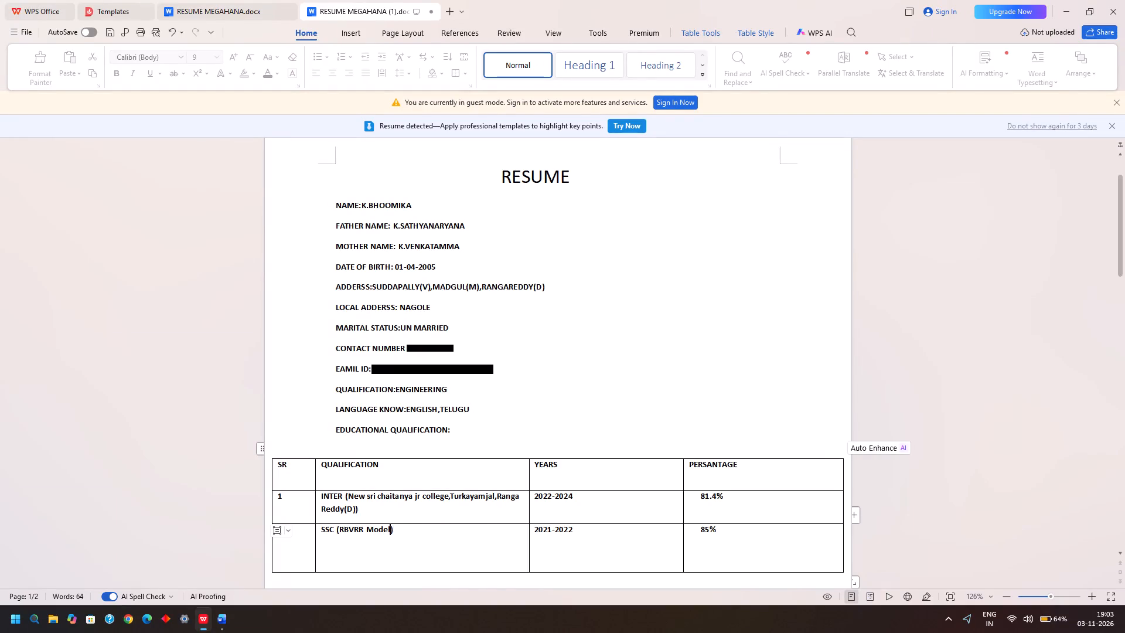
key("BackSpace")
key("BackSpace")
key("BackSpace")
key("BackSpace")
key("BackSpace")
key("BackSpace")
key("BackSpace")
key("BackSpace")
key("BackSpace")
key("BackSpace")
key("BackSpace")
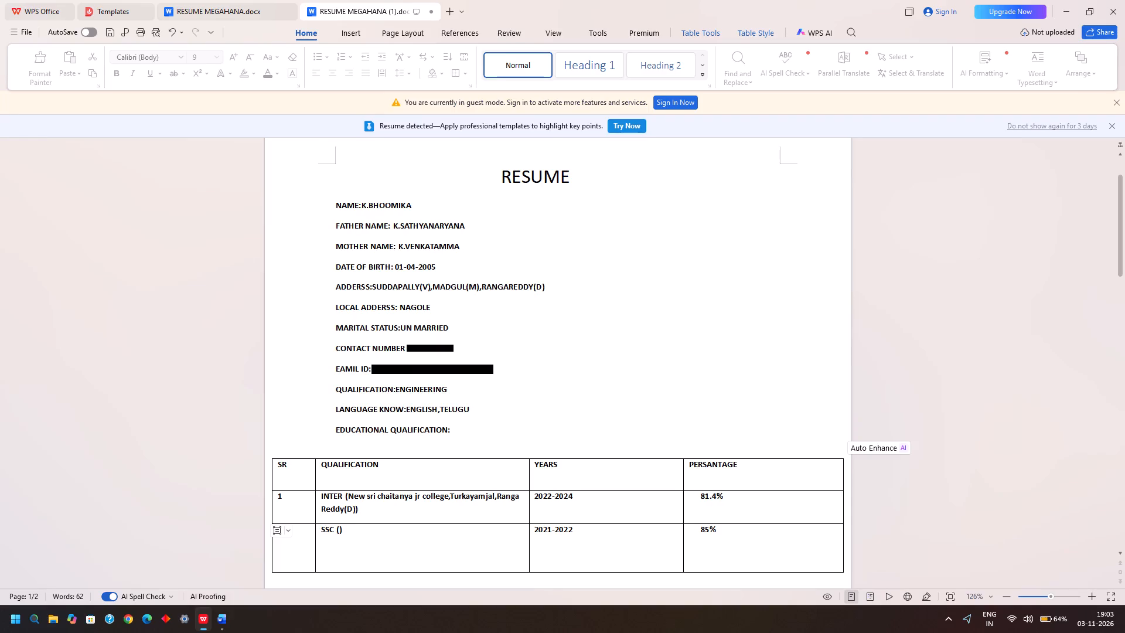
Enter "ZPHS High School," inside the parentheses in the SSC row of the educational qualification table.
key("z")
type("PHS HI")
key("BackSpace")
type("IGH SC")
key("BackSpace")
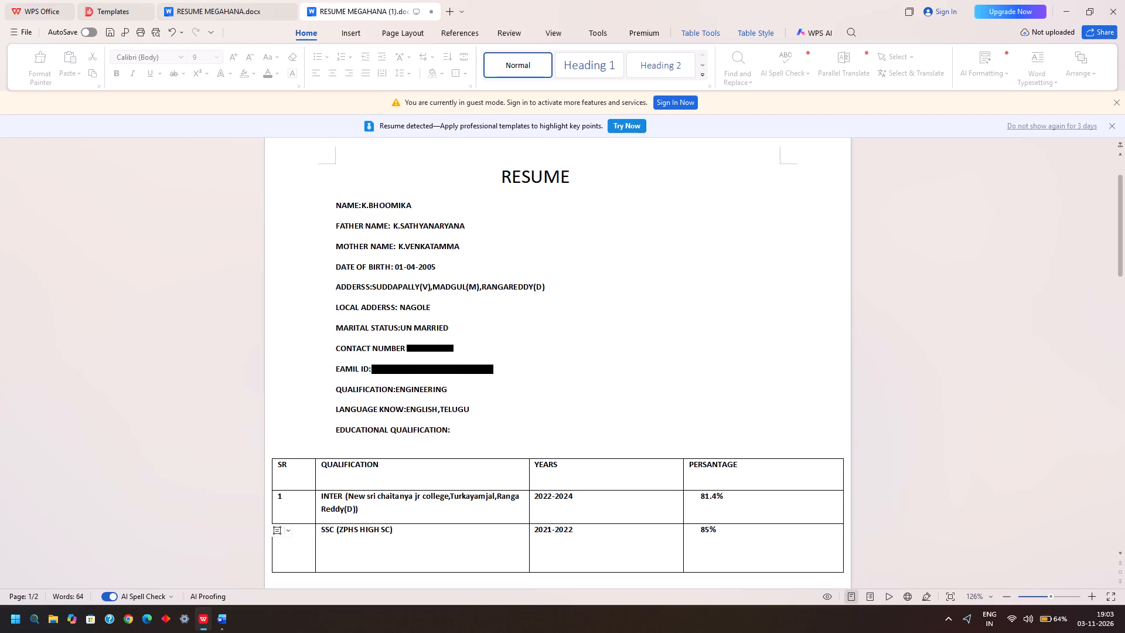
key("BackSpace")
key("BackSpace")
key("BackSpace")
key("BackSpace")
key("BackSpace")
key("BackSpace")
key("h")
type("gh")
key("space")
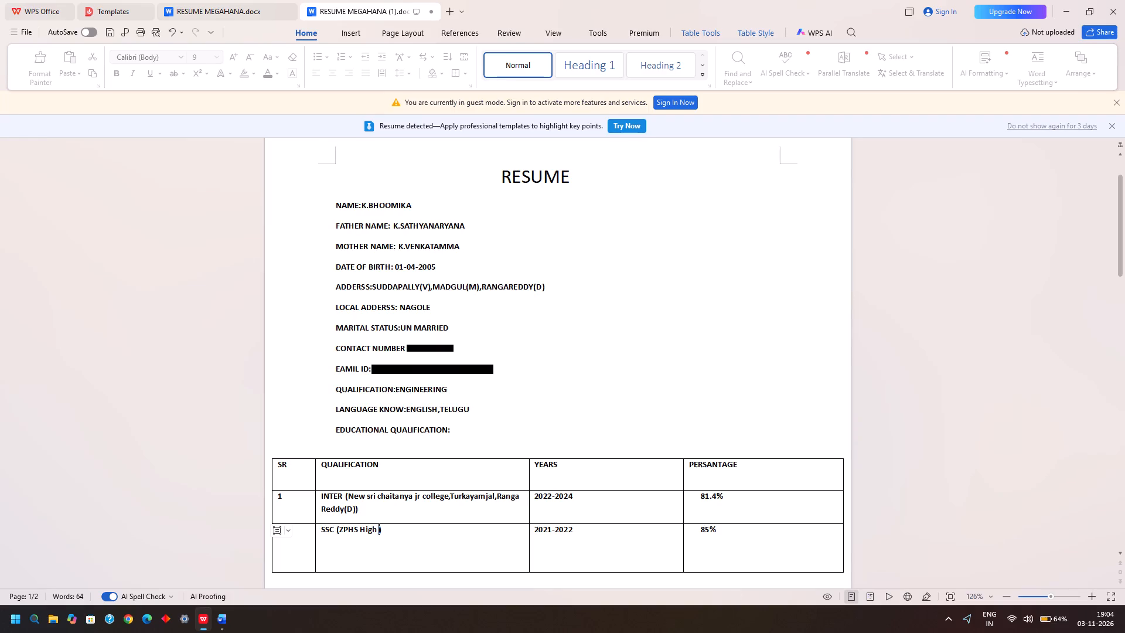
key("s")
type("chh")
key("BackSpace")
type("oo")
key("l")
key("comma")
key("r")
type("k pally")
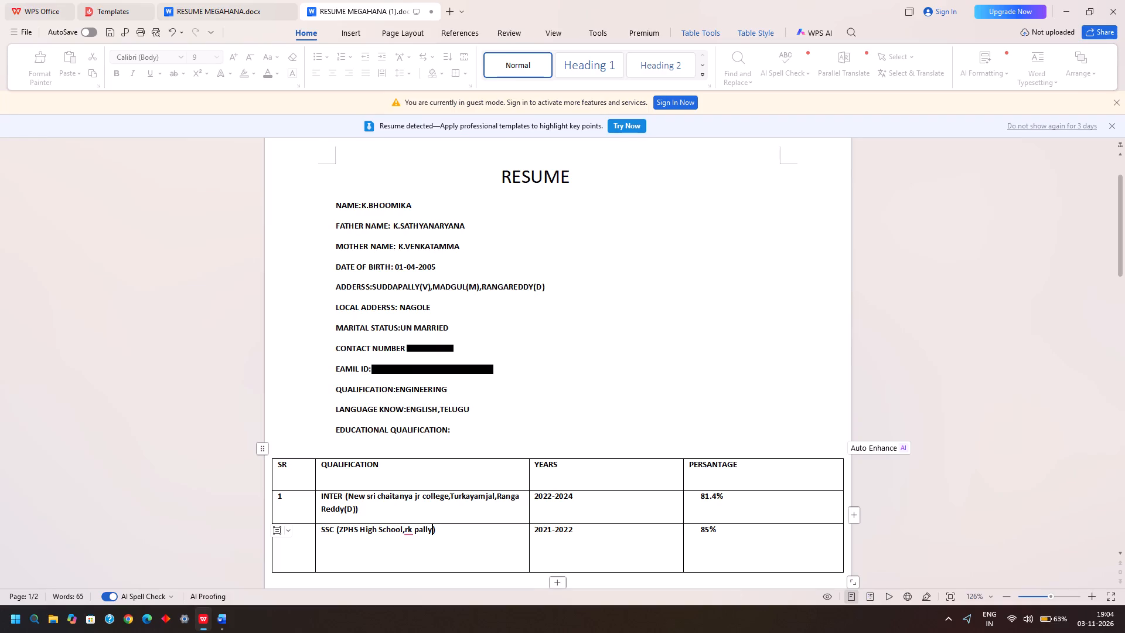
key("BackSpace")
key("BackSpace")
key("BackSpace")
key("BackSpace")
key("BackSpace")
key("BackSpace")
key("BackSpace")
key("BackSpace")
Add the place name "Arkapally" after "ZPHS High School," in the SSC row.
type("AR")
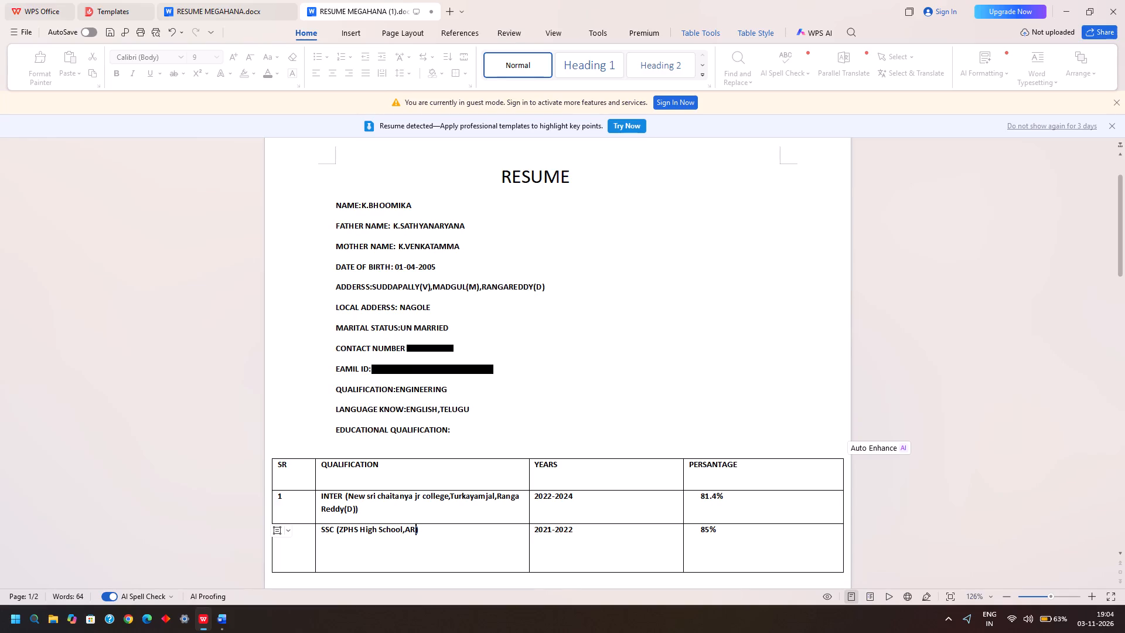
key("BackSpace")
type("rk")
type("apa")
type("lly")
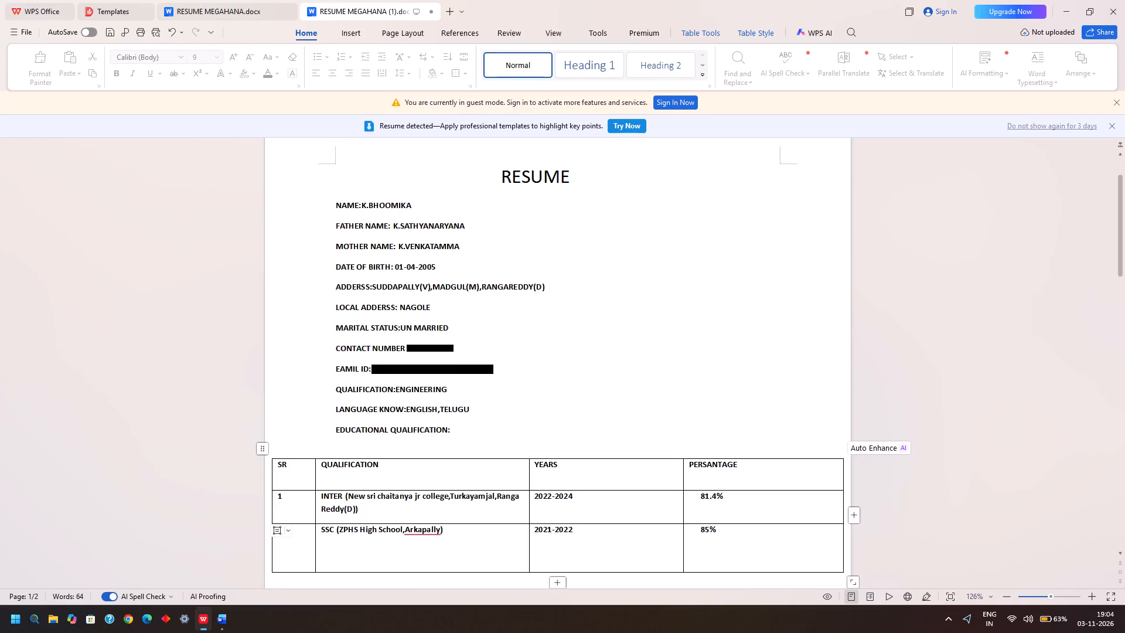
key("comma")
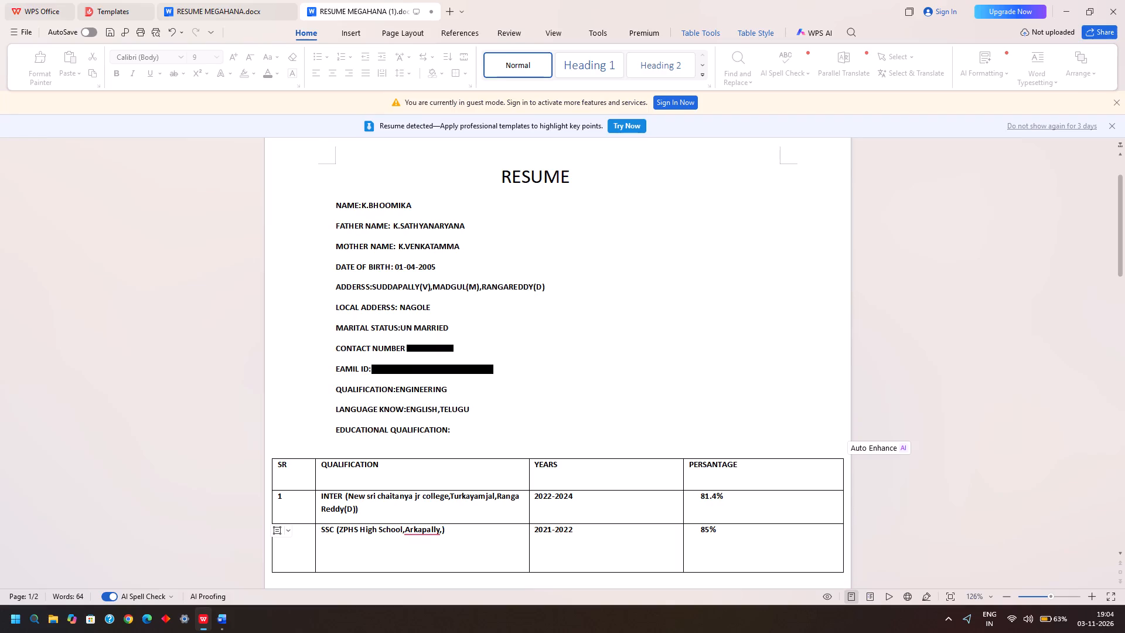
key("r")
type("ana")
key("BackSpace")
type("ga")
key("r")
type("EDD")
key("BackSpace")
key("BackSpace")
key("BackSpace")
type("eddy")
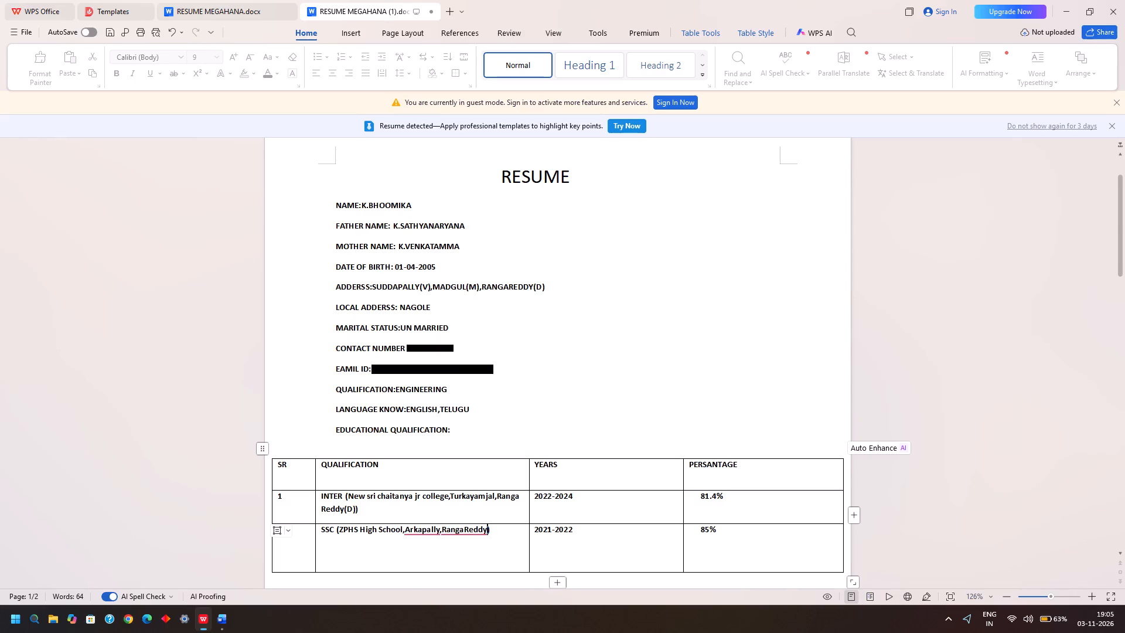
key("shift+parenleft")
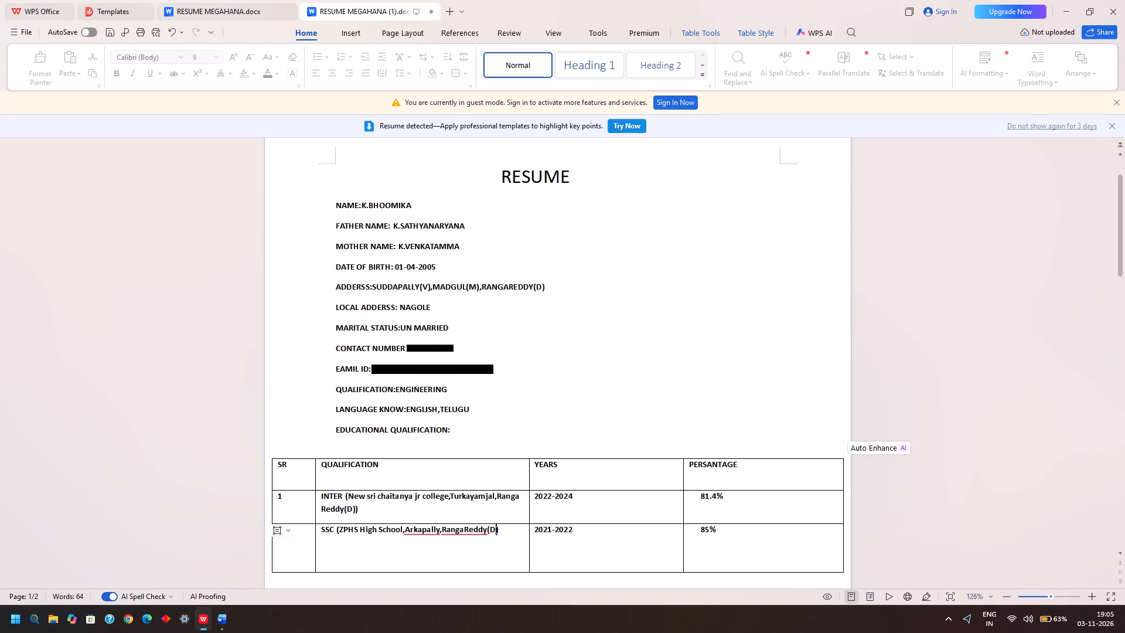
left_click(501, 530)
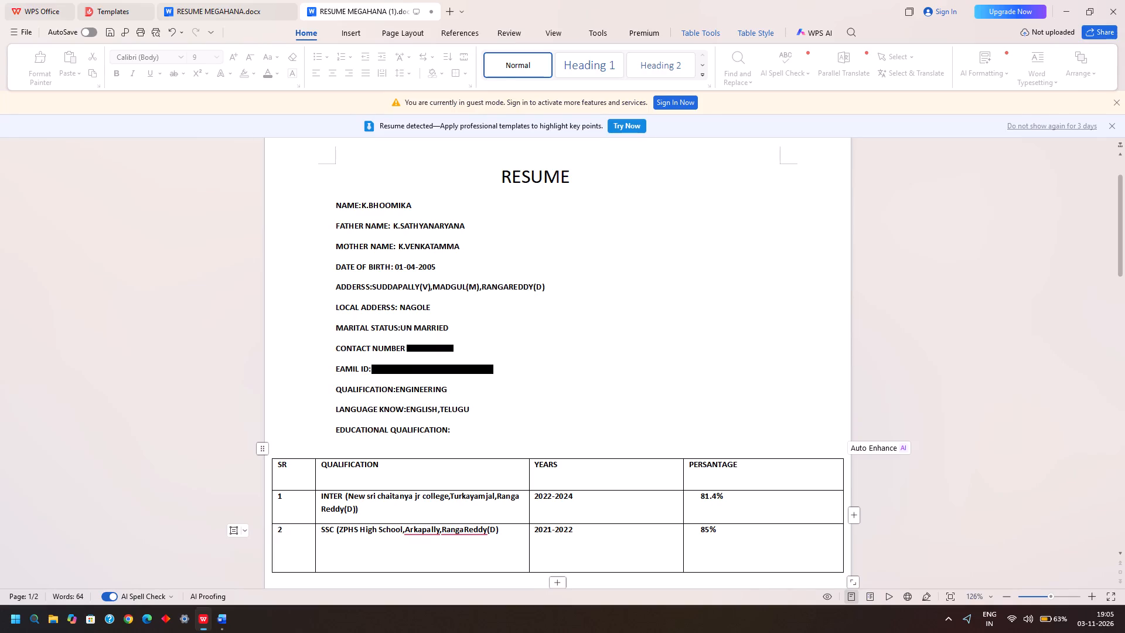
key("shift+parenright")
Replace the percentage in the INTER row with 7.39%.
left_click(723, 494)
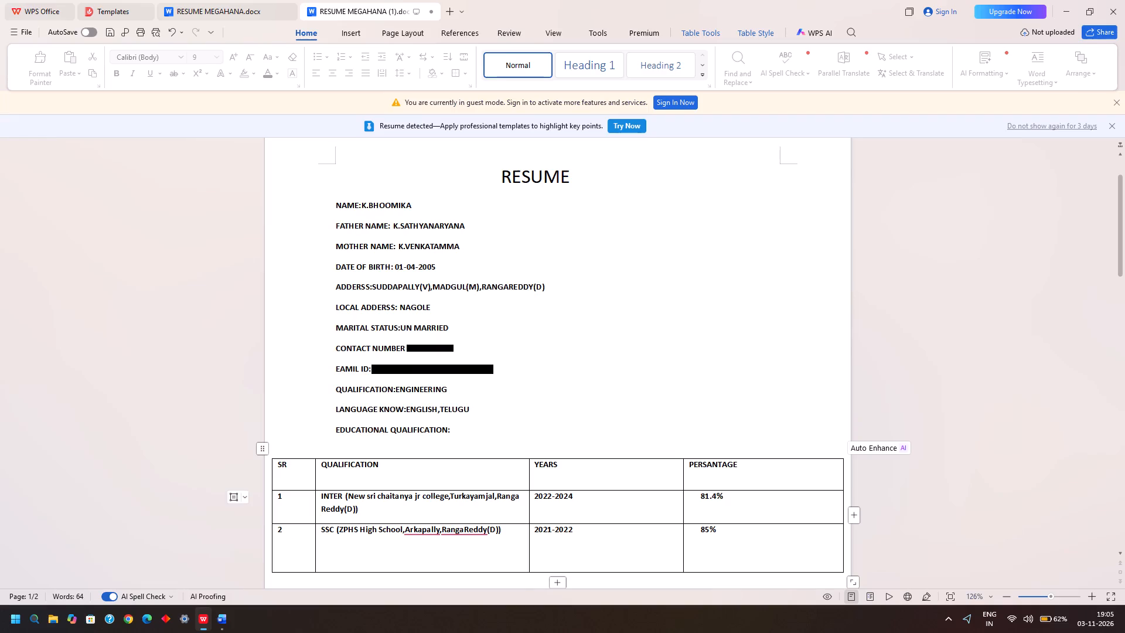
key("BackSpace")
key("BackSpace")
key("BackSpace")
key("BackSpace")
key("BackSpace")
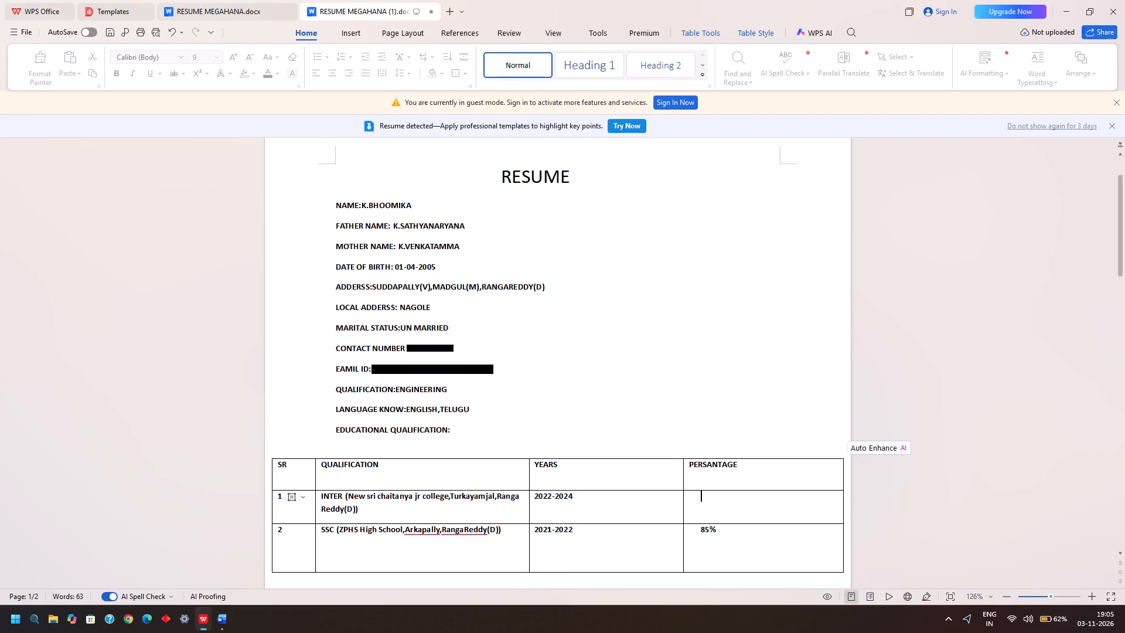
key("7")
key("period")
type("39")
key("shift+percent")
Replace the percentage in the SSC row of the educational qualification table with 8.5%.
left_click(721, 530)
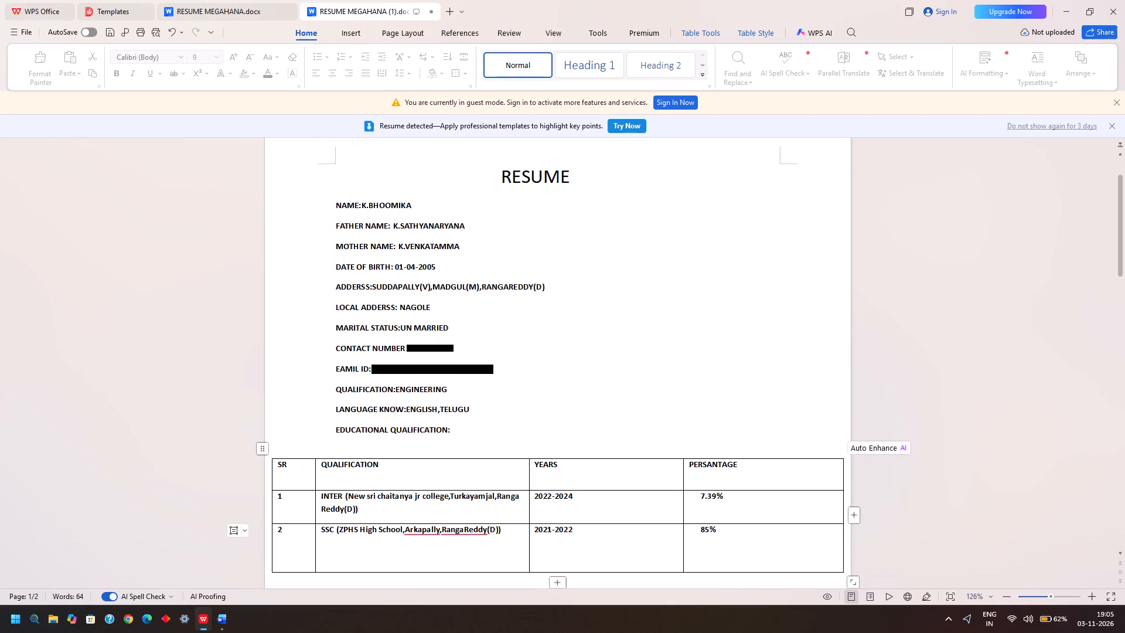
key("BackSpace")
key("BackSpace")
key("BackSpace")
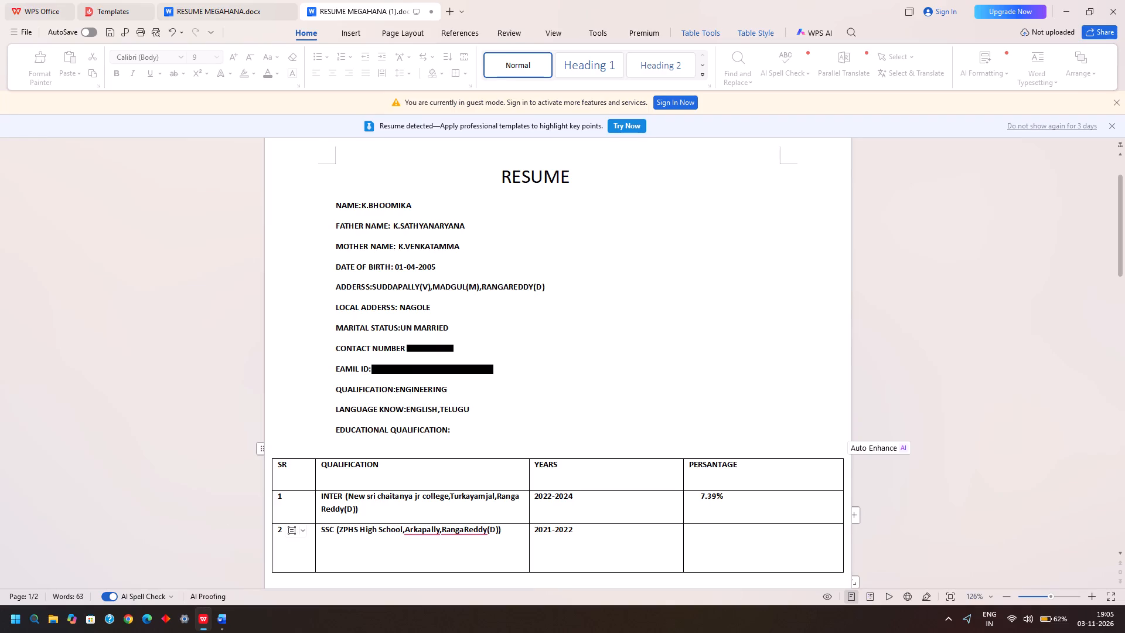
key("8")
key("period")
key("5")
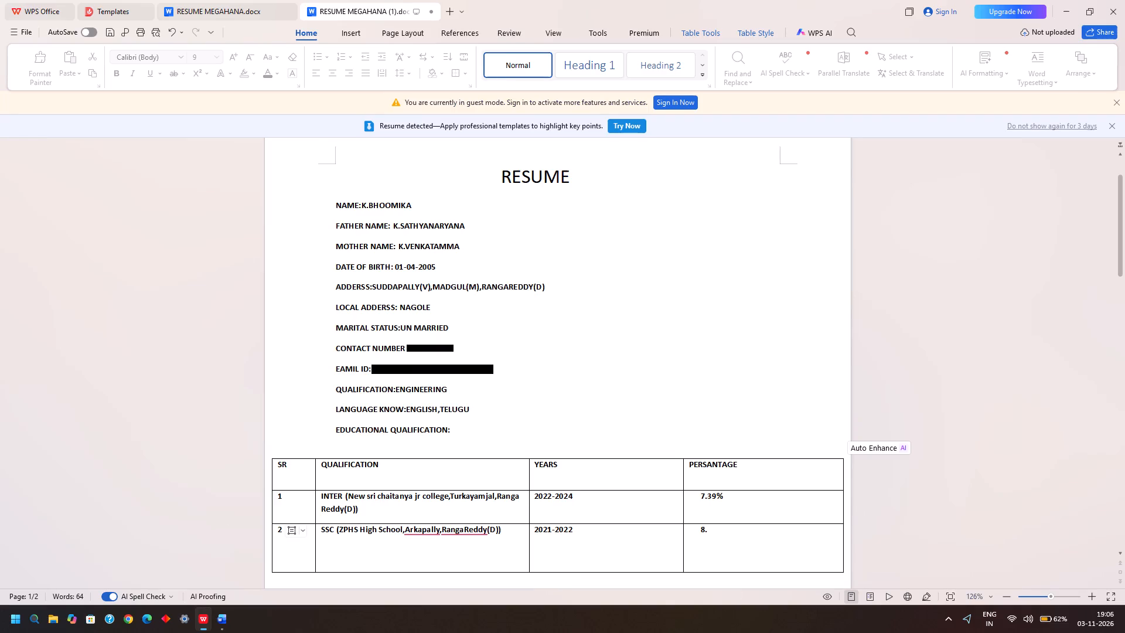
key("shift+percent")
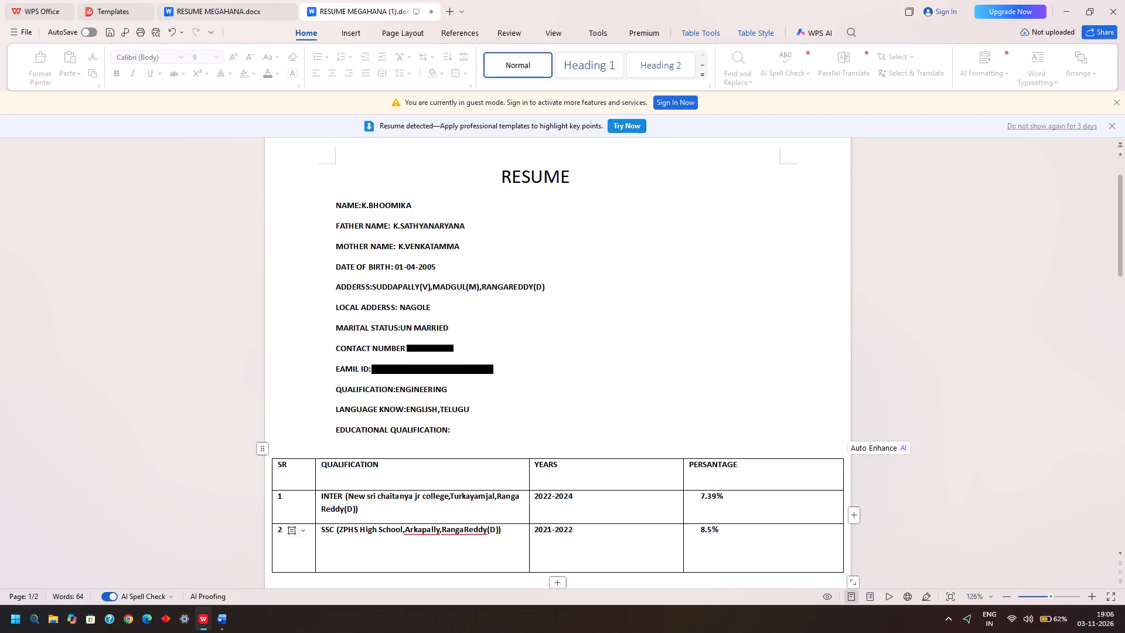
Review the resume from the key skills through the strengths and declaration, and back up to the RESUME title.
key("Down")
key("Down")
key("Down")
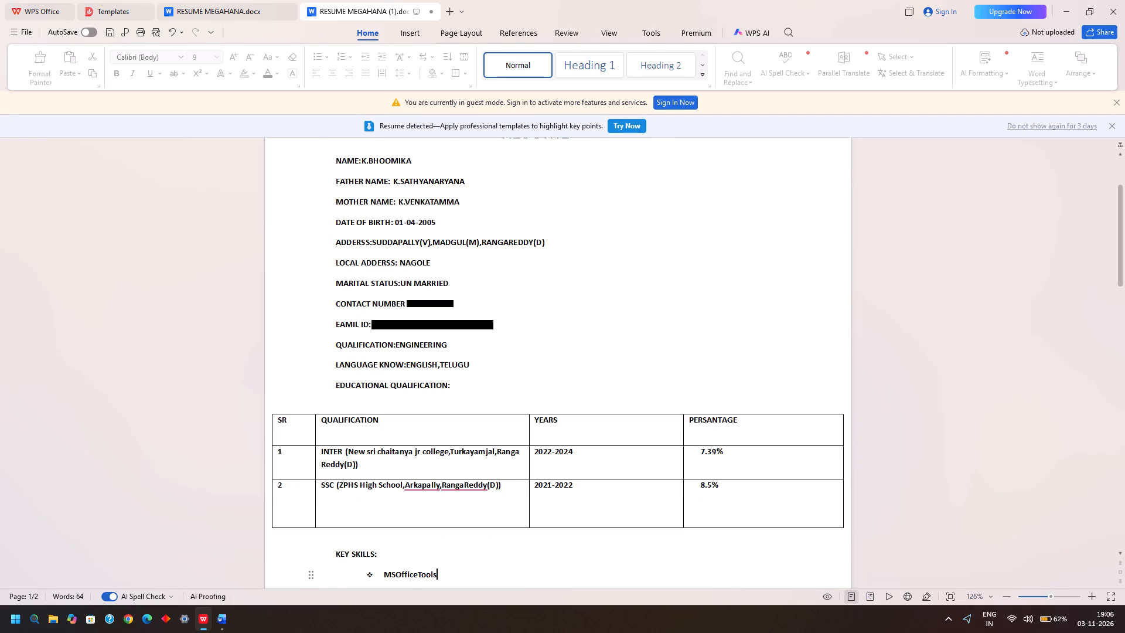
key("Up")
key("Up")
key("Up")
key("Down")
key("Down")
key("Down")
key("Down")
key("Down")
key("Down")
key("Down")
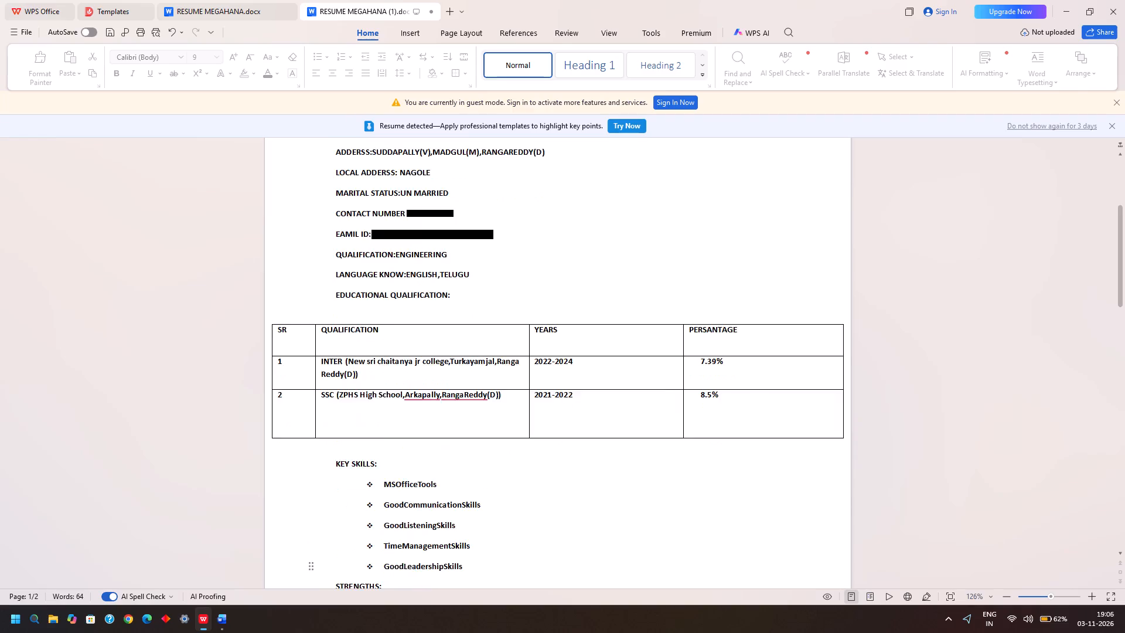
key("Down")
key("Down")
key("Down")
key("Down")
key("Down")
key("Down")
key("Down")
key("Down")
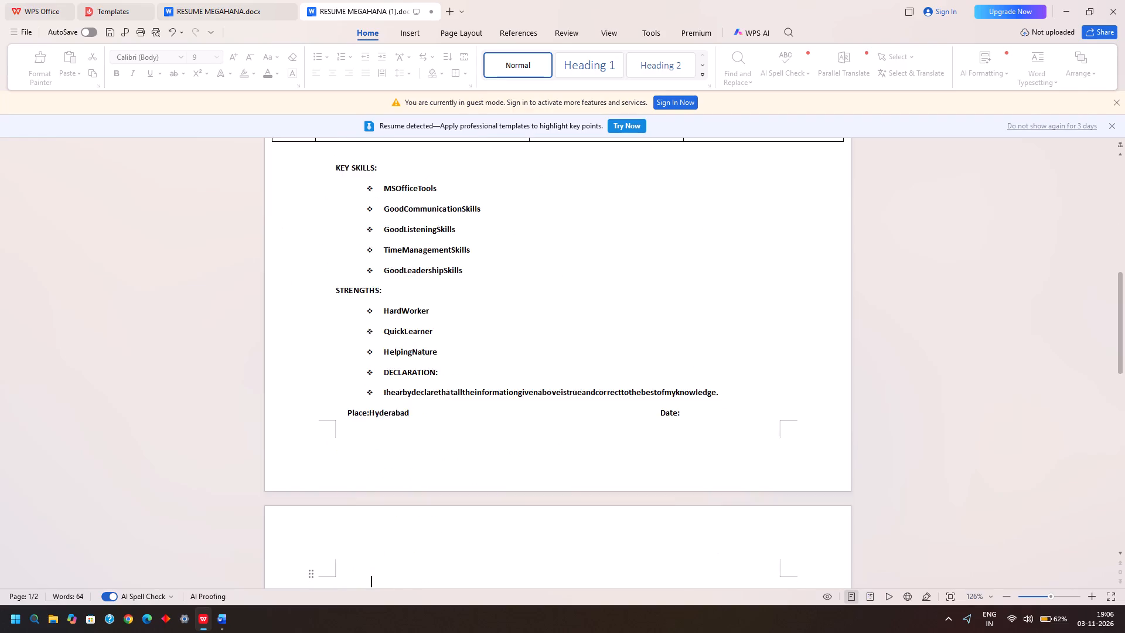
key("Down")
key("Up")
key("Up")
key("Up")
key("Up")
key("Up")
key("Up")
key("Up")
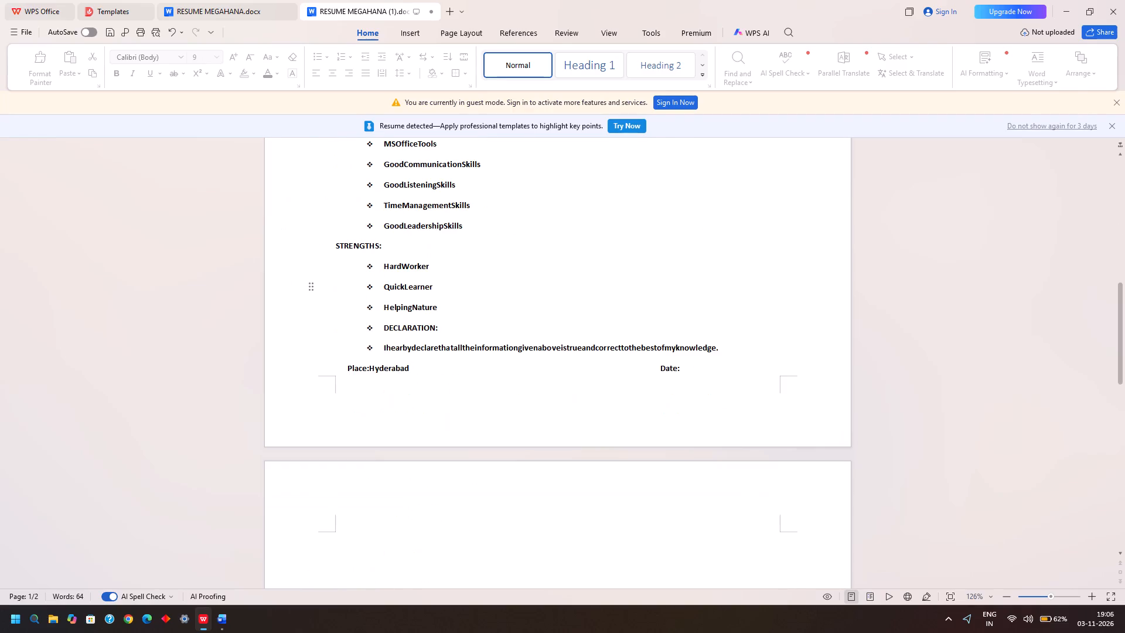
key("Up")
key("Up")
key("Up")
key("Up")
key("Up")
key("Up")
key("Up")
key("Up")
key("Up")
key("Up")
key("Up")
key("Up")
key("Up")
key("Up")
key("Up")
key("Up")
key("Up")
key("Up")
key("Up")
key("Up")
key("Up")
key("Up")
key("Up")
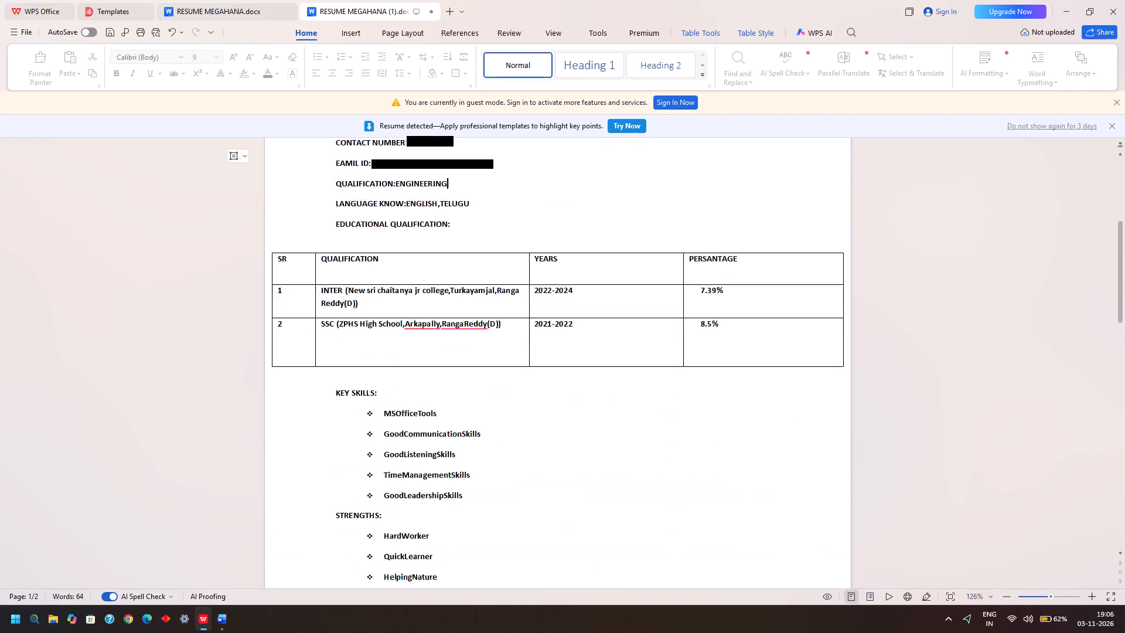
key("Up")
key("Up")
key("Up")
key("Up")
key("Up")
key("Up")
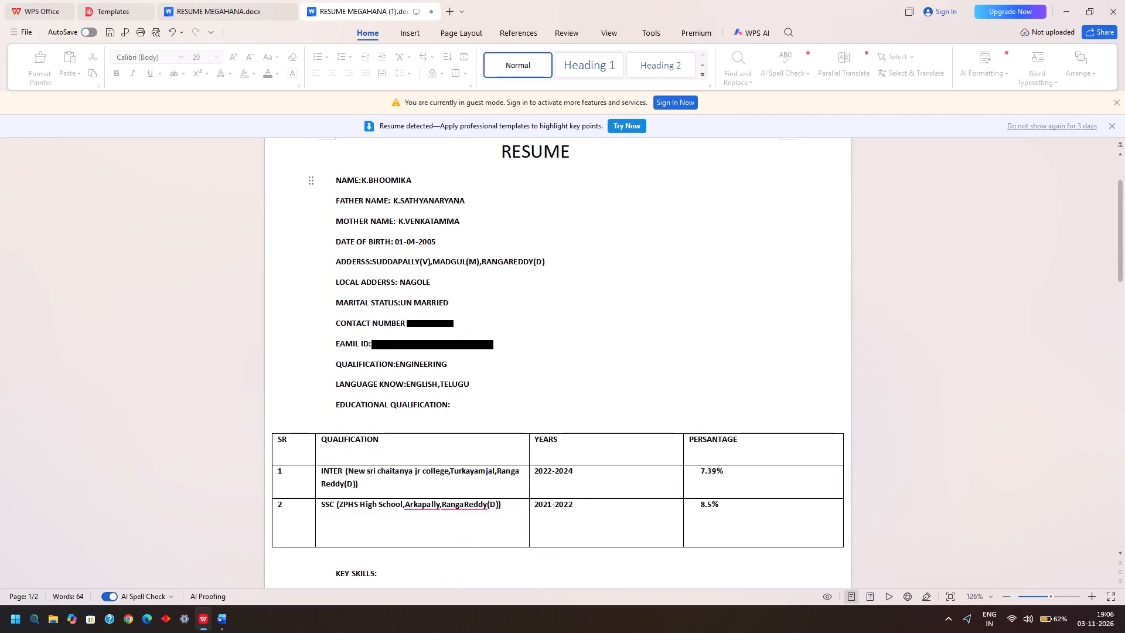
key("Up")
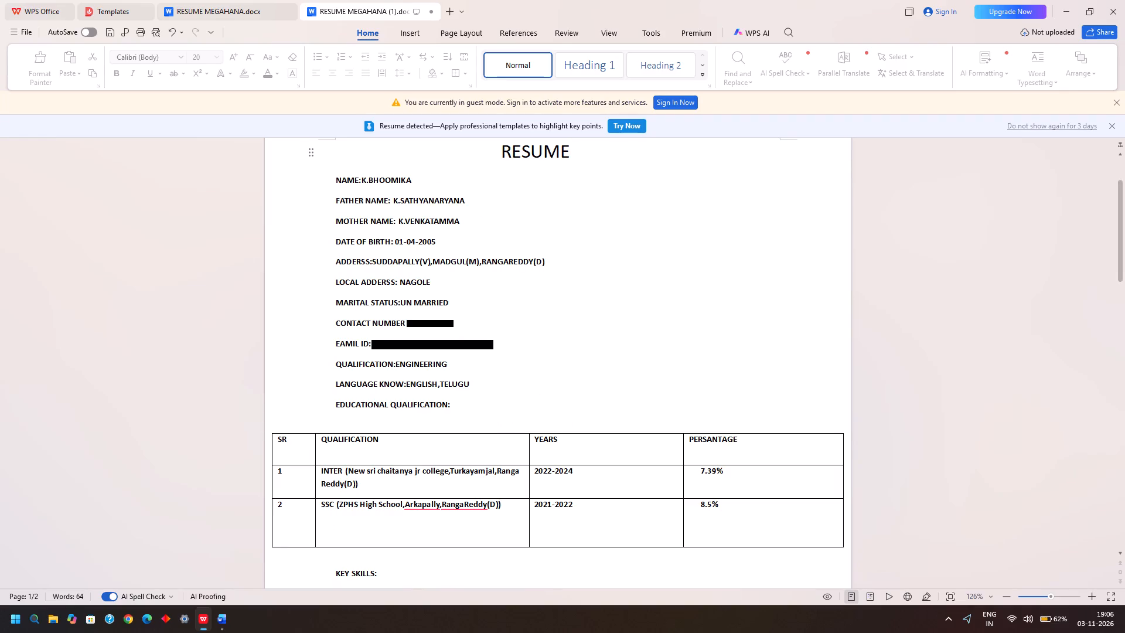
Select the entire content of the edited resume and delete it, leaving no stray characters on the page.
key("ctrl+a")
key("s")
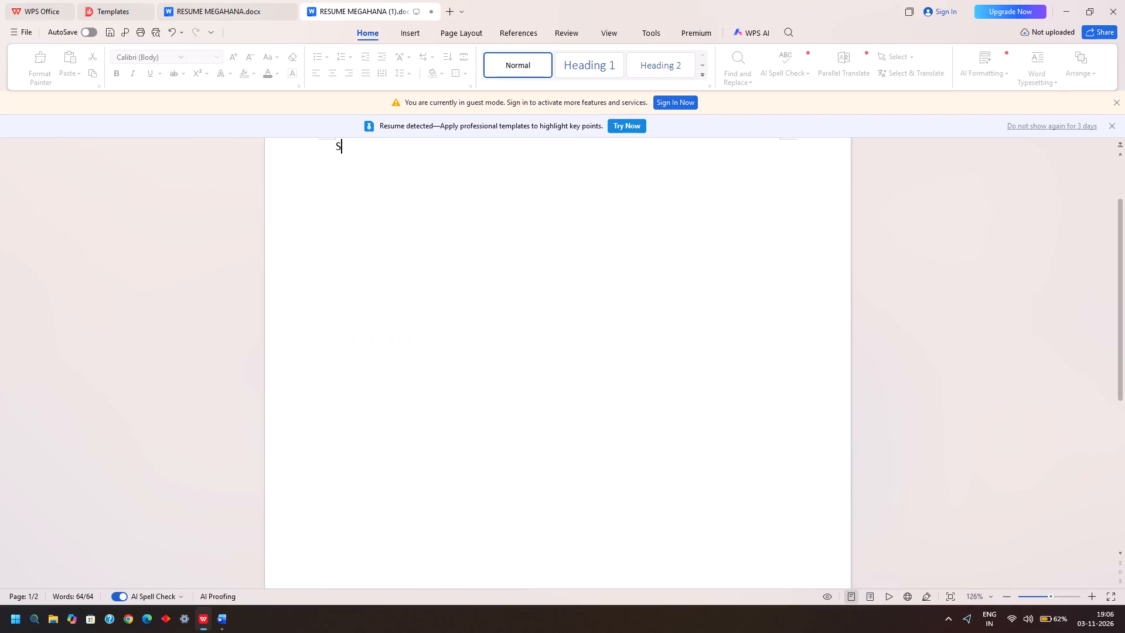
key("BackSpace")
key("BackSpace")
key("BackSpace")
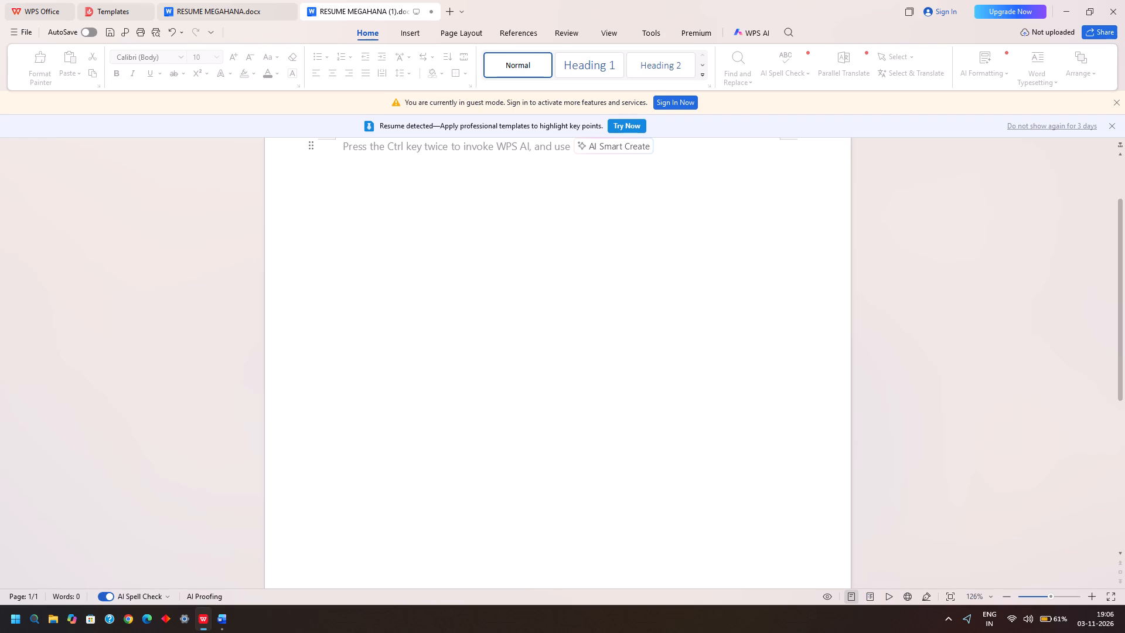
left_click(626, 447)
key("BackSpace")
key("BackSpace")
key("BackSpace")
key("BackSpace")
key("BackSpace")
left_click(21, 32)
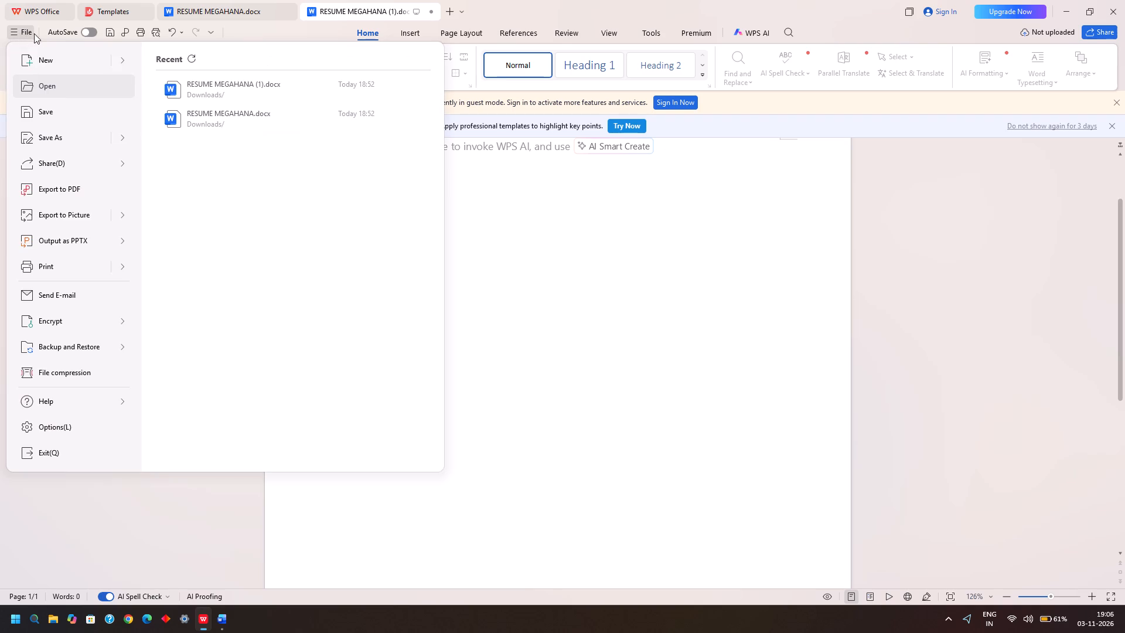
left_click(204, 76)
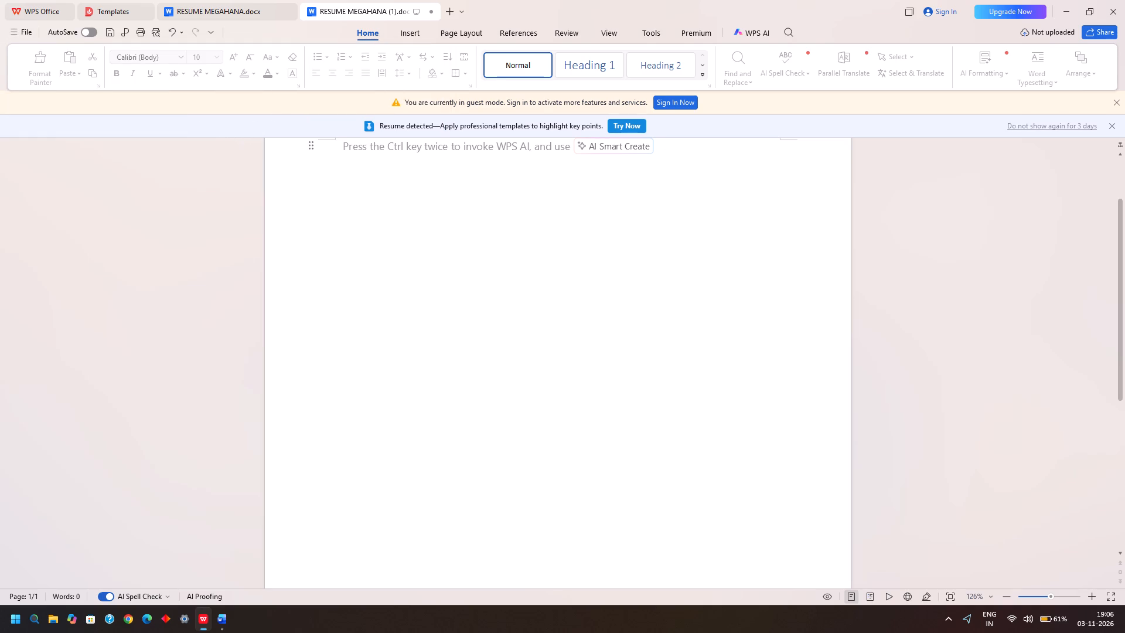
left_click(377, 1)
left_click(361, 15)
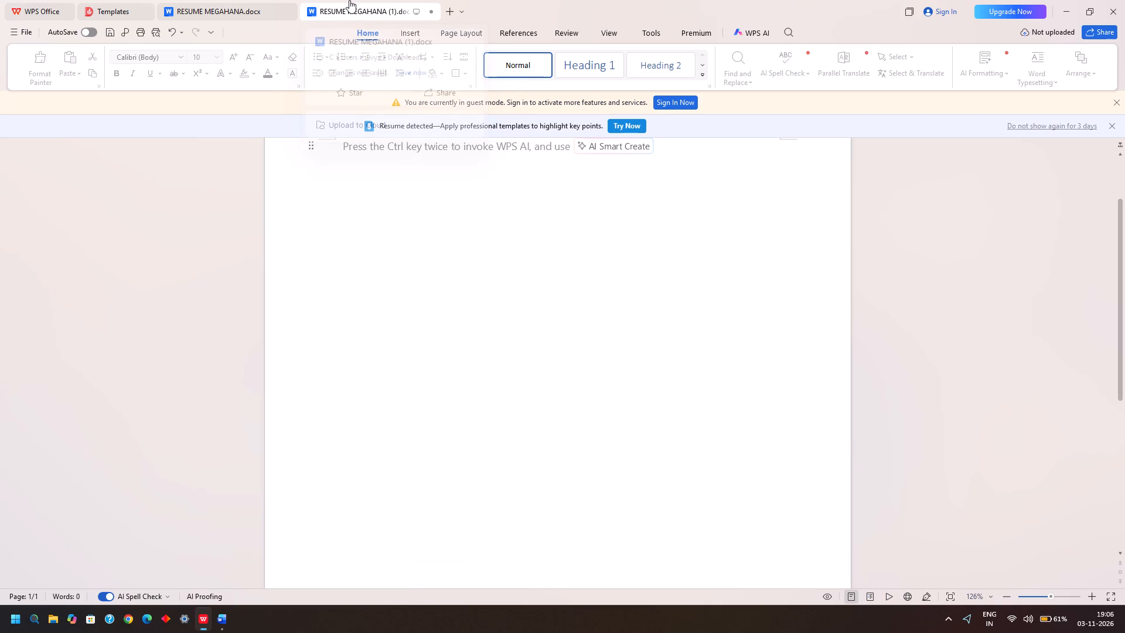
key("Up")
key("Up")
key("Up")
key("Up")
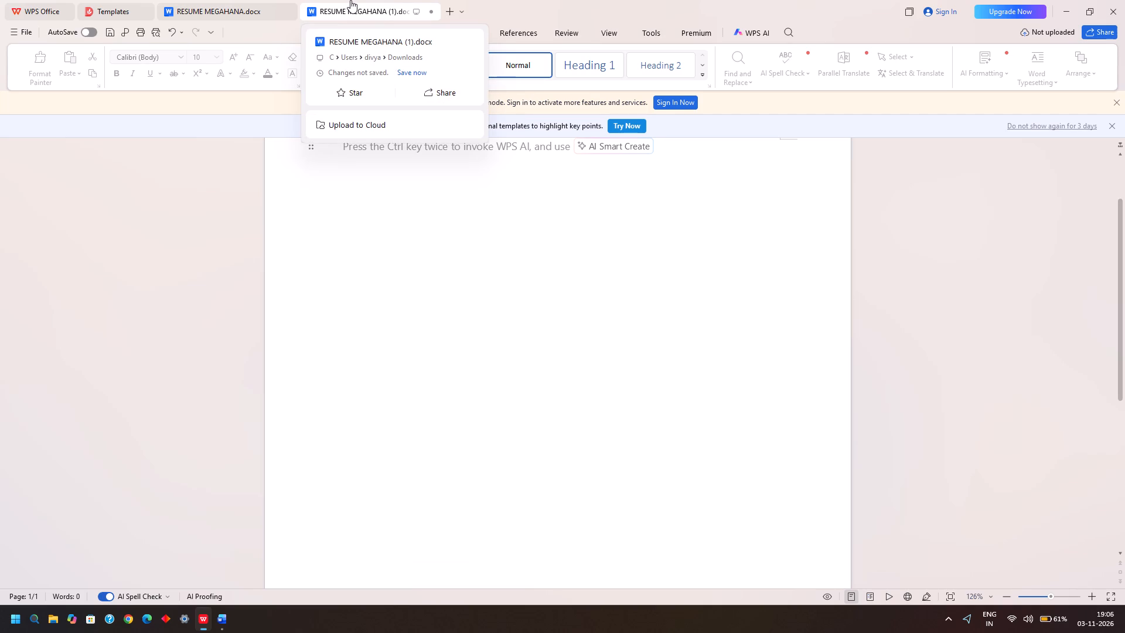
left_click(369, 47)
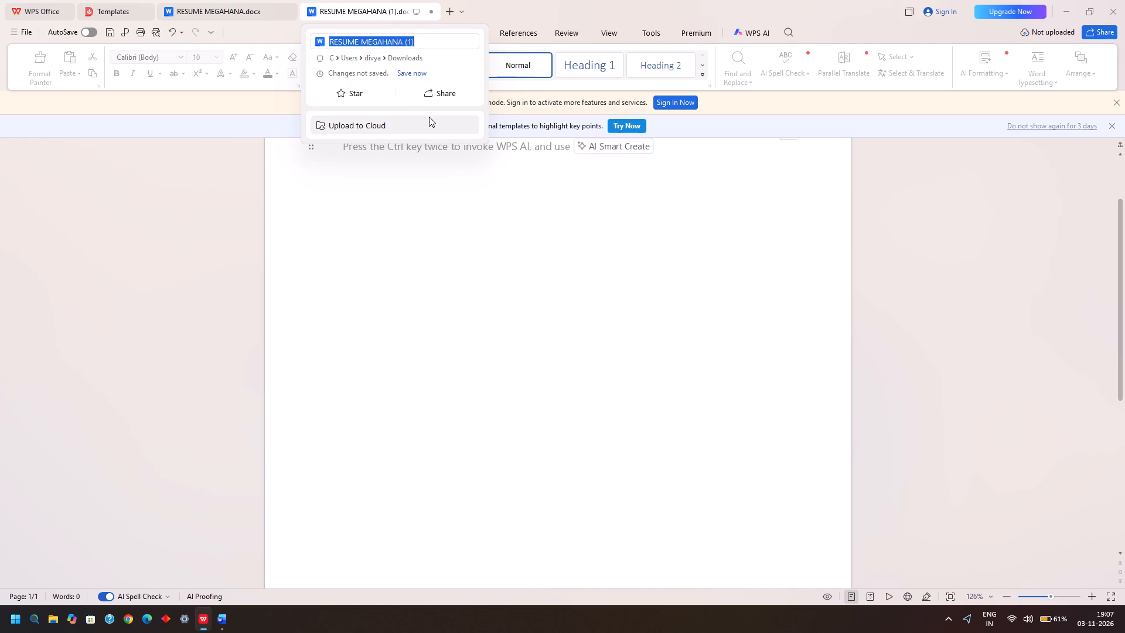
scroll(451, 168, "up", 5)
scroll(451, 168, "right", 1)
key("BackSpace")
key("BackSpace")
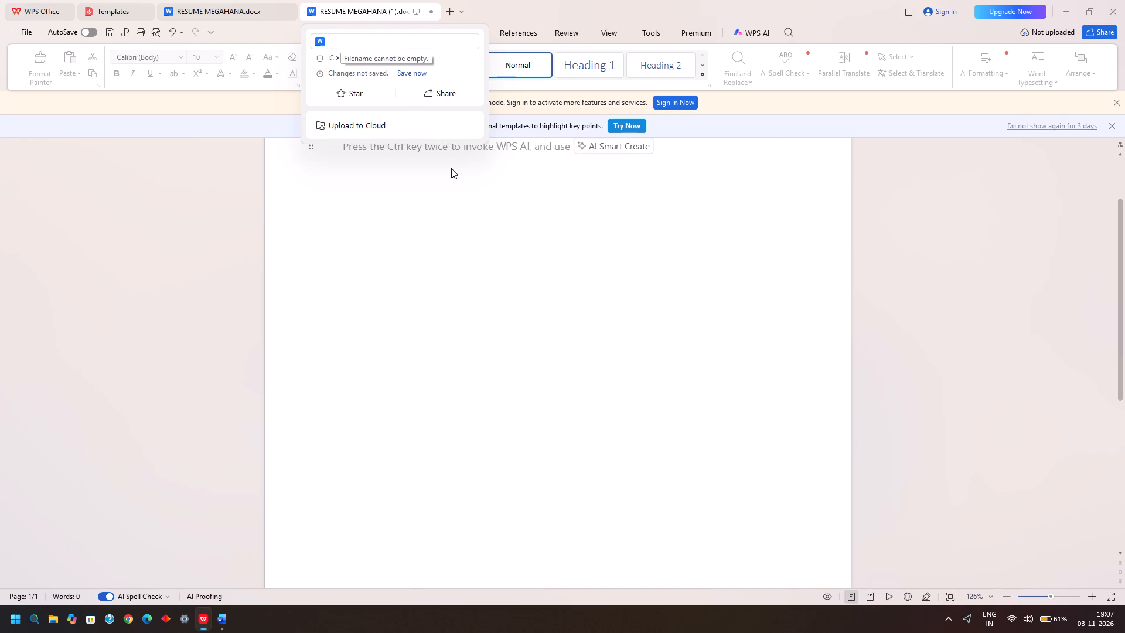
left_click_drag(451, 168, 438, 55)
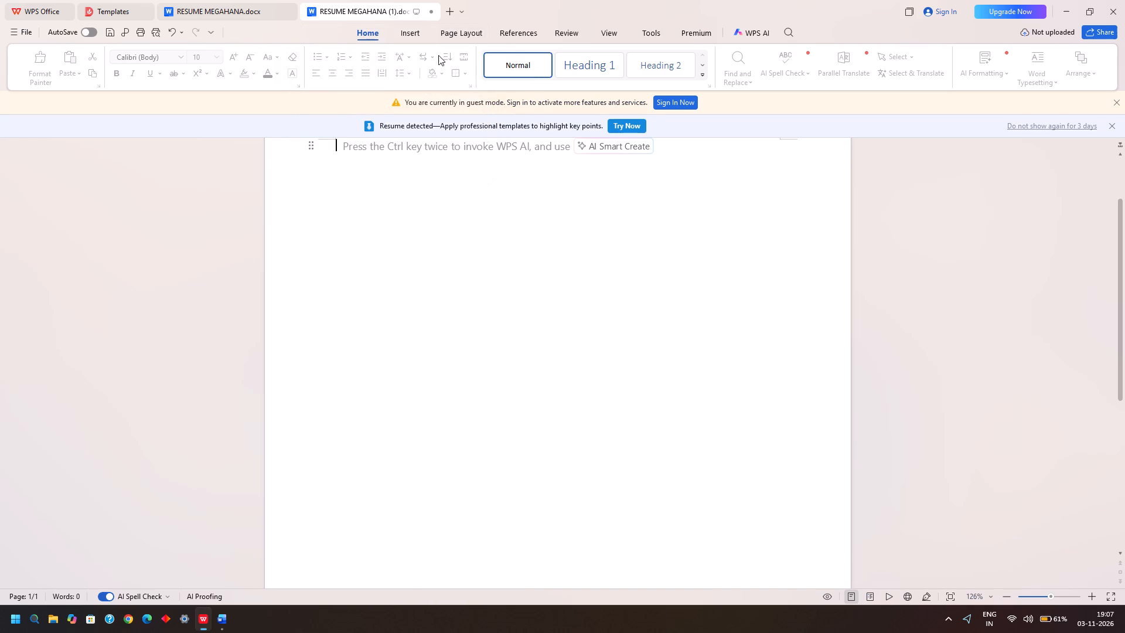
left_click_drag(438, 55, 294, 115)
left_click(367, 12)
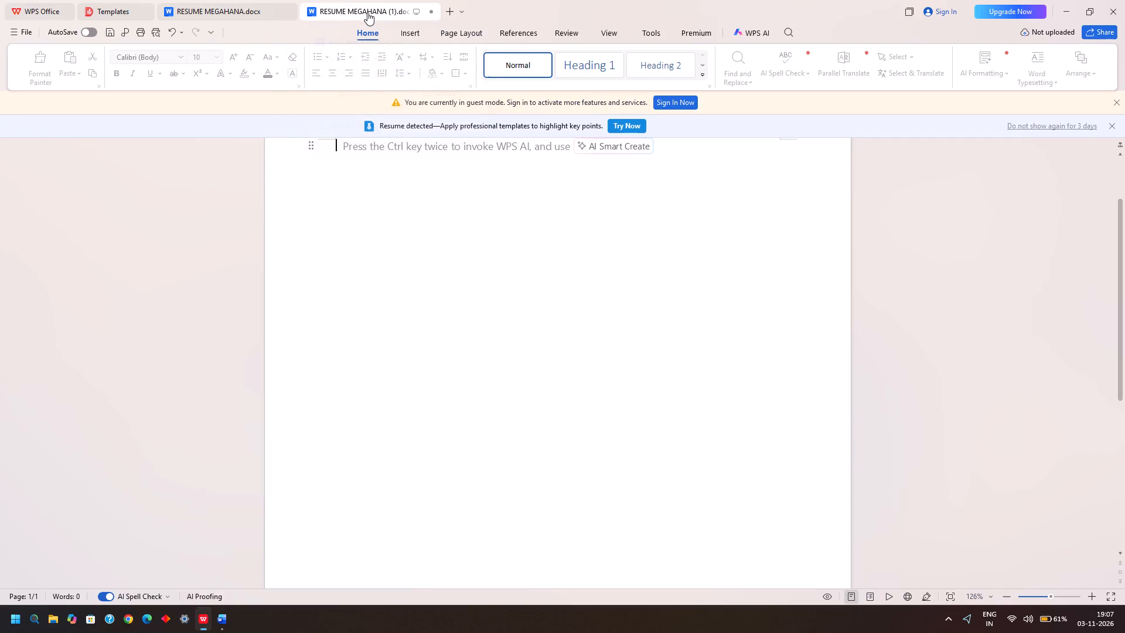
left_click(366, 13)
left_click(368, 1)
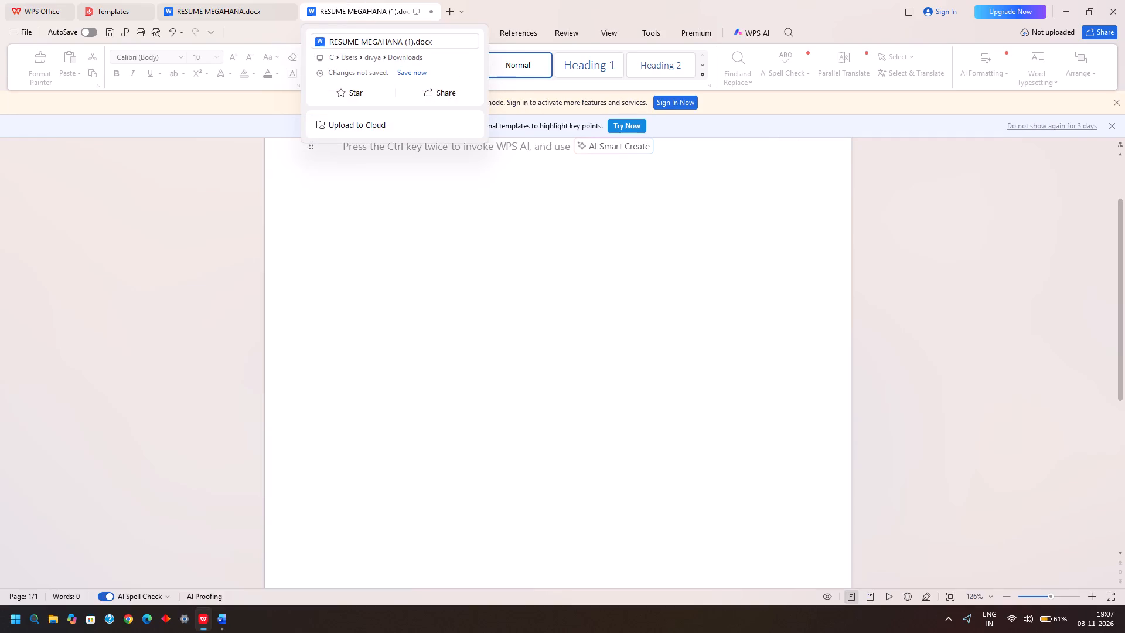
Switch back to the original resume document.
left_click(246, 5)
left_click(246, 5)
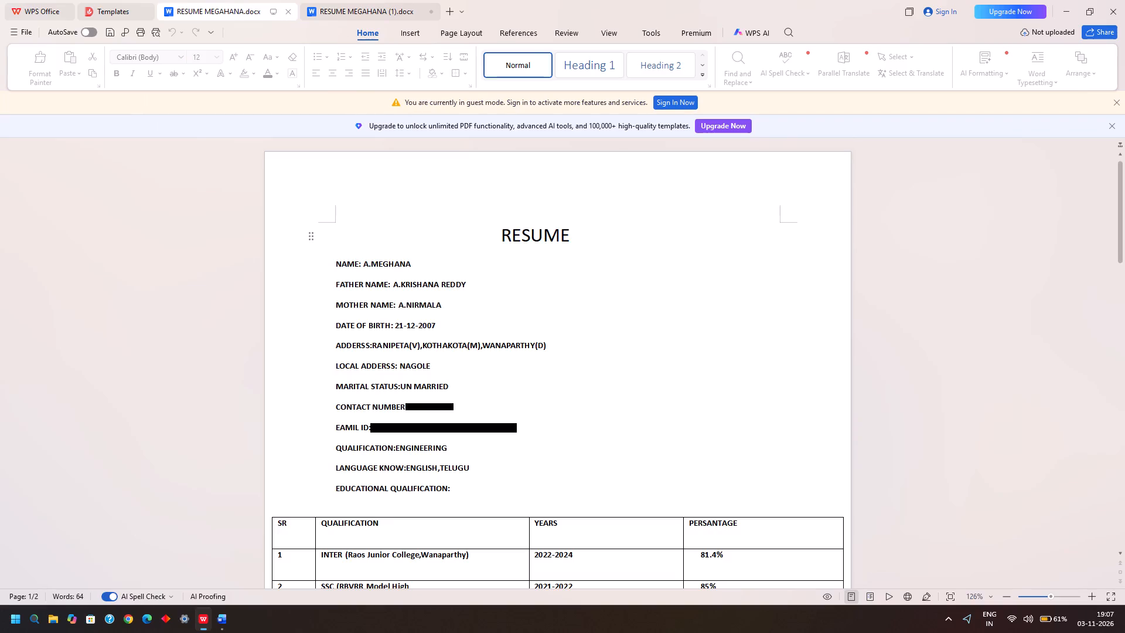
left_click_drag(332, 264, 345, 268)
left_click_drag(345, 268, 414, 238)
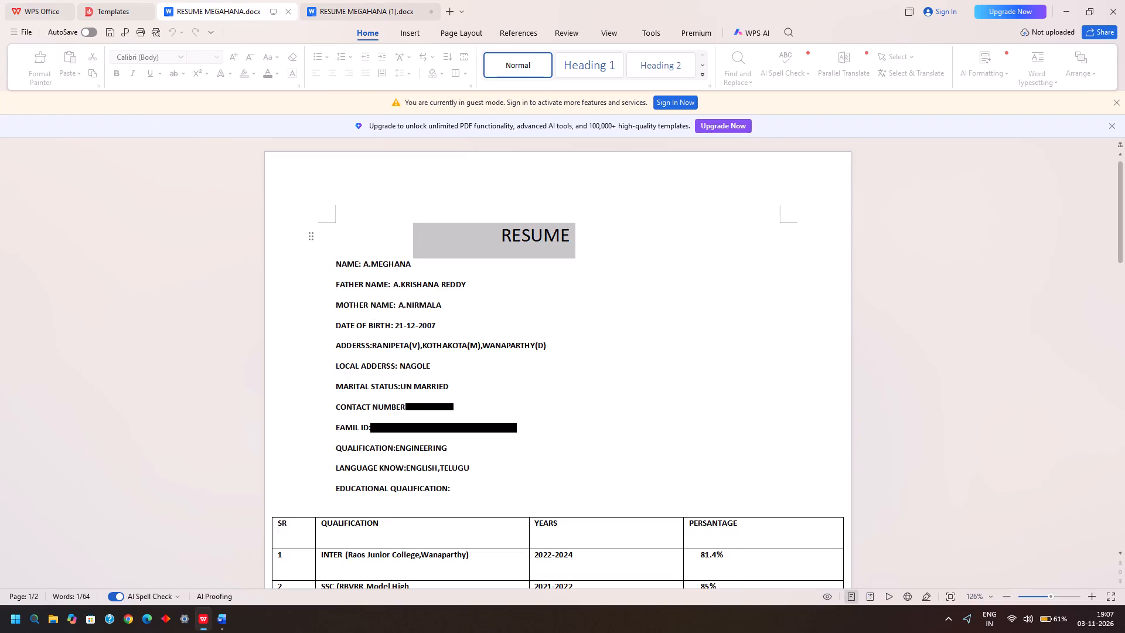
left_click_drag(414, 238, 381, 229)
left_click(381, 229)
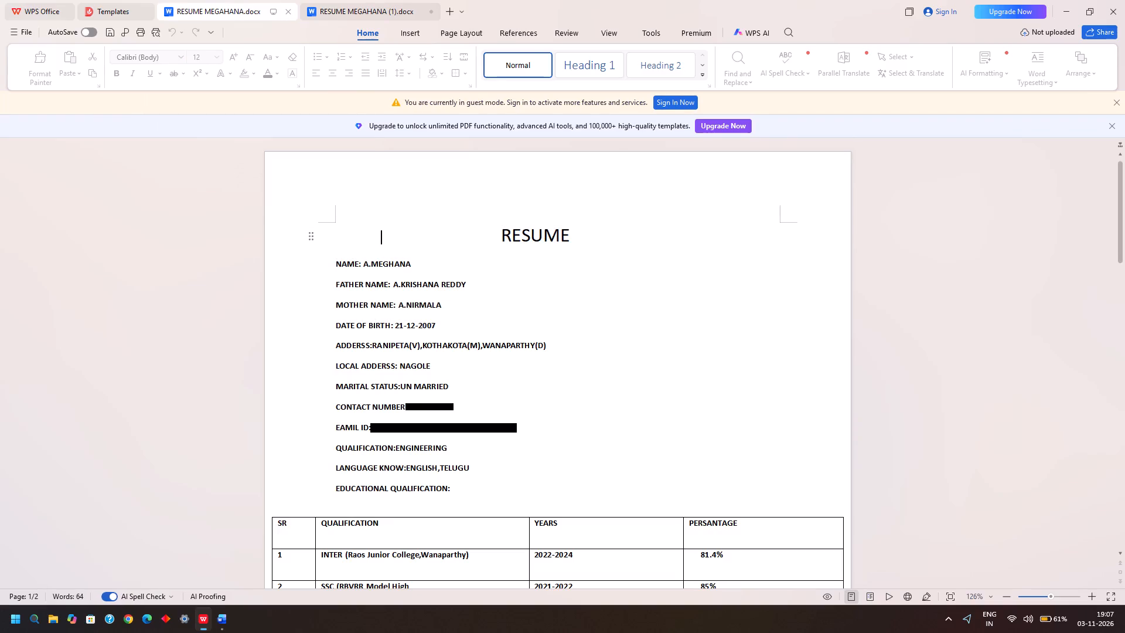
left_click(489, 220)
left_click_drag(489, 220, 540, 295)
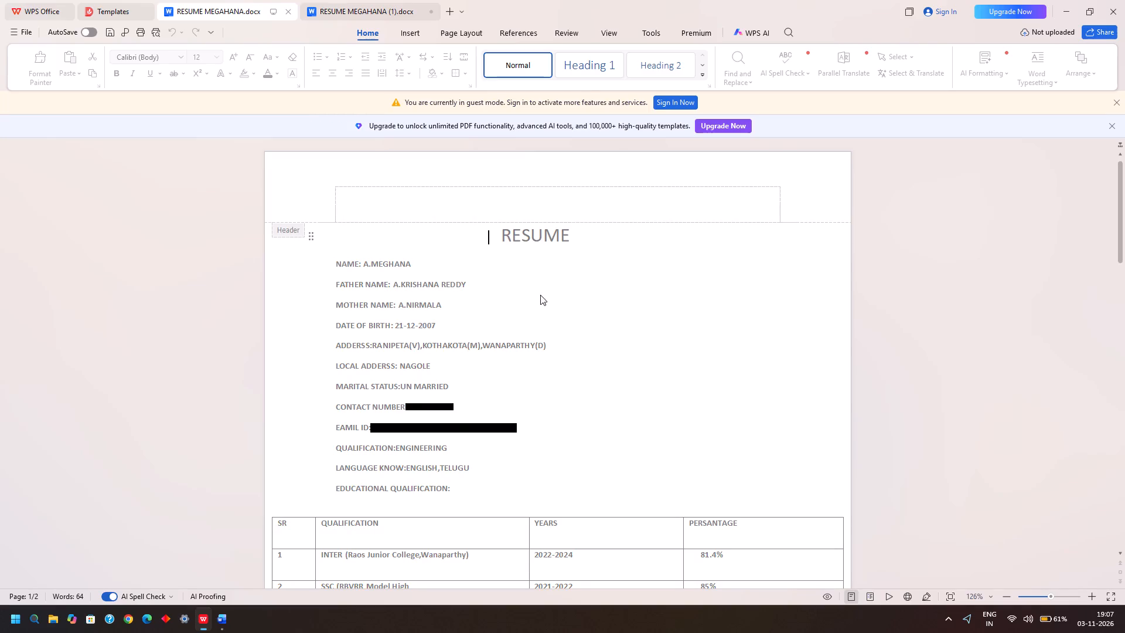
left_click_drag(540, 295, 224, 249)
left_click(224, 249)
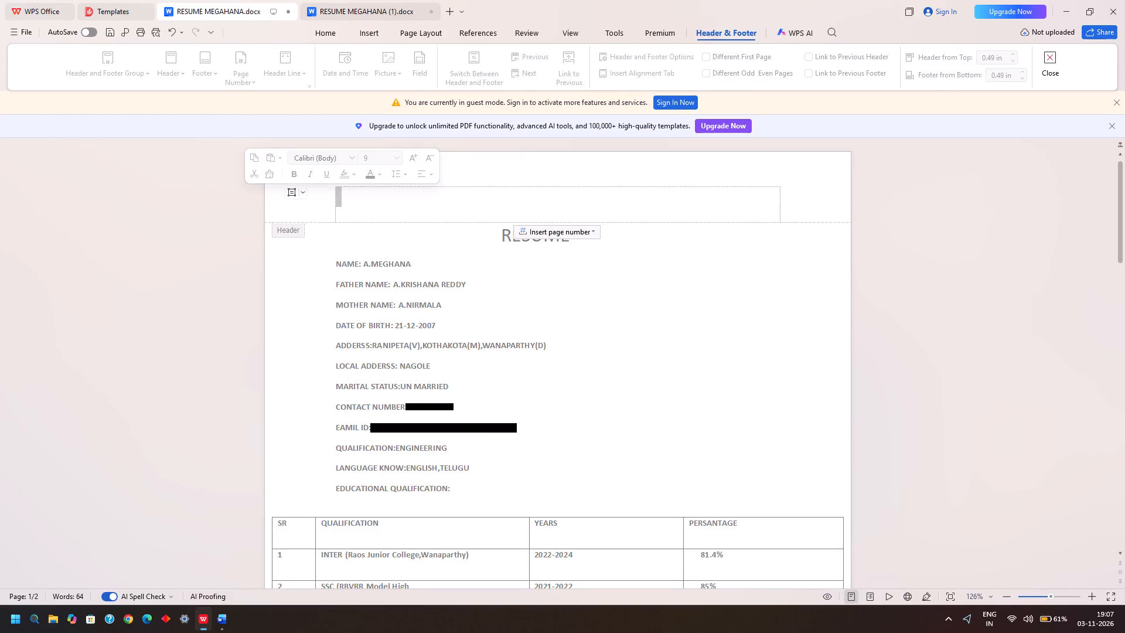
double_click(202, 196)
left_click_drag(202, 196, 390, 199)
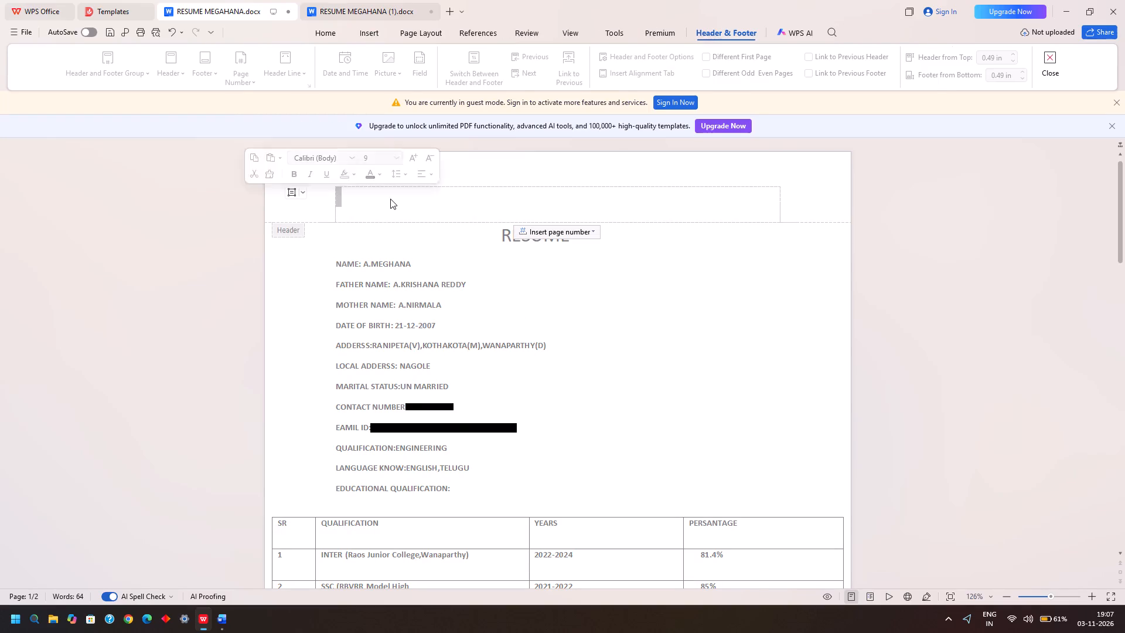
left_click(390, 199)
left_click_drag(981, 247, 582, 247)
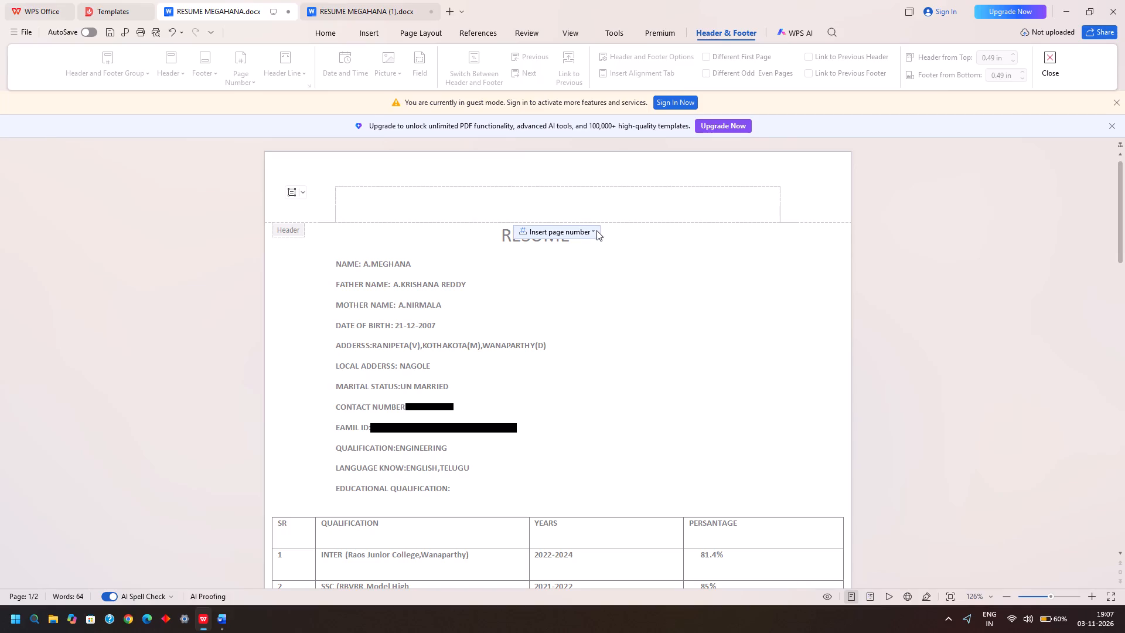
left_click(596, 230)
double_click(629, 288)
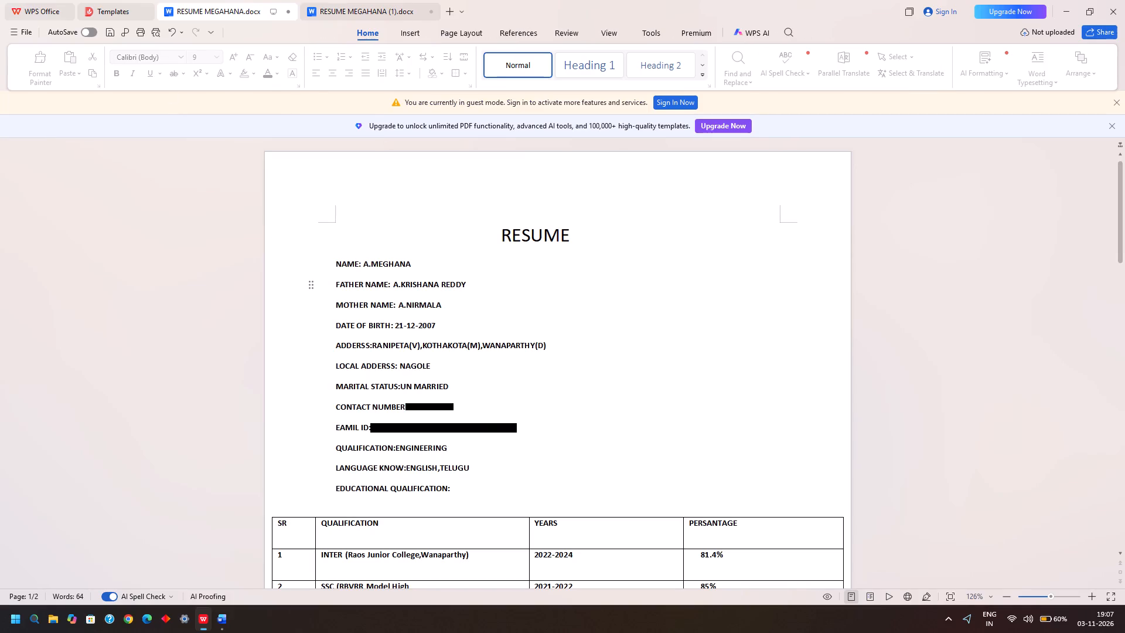
Copy the original resume's entire content, from the RESUME title through the Date line on the second page.
left_click_drag(497, 236, 592, 436)
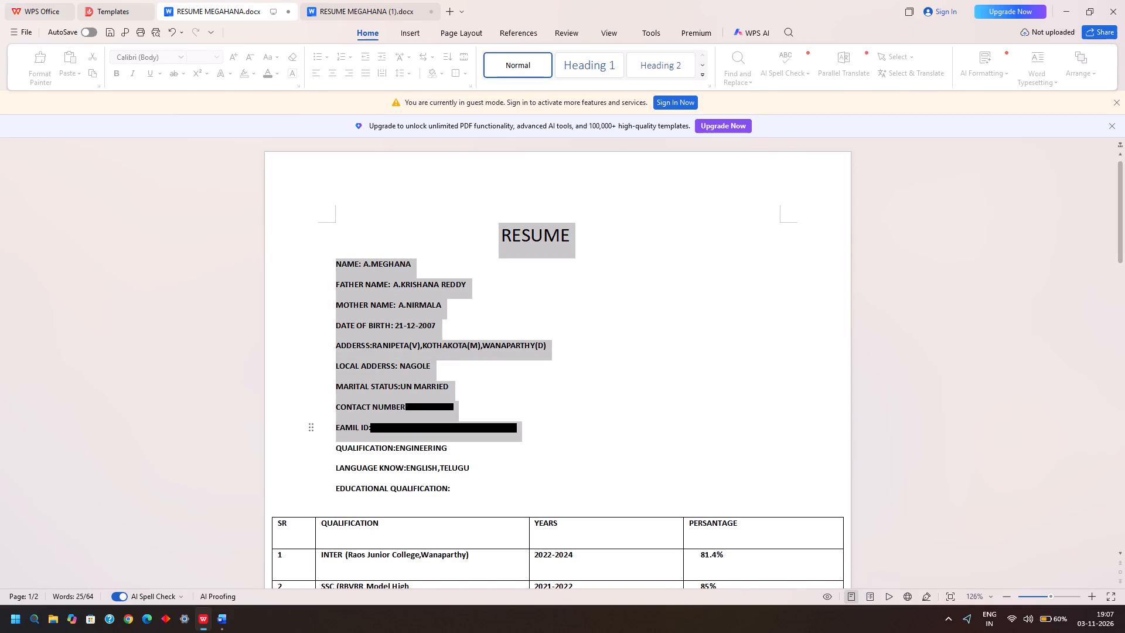
left_click_drag(592, 436, 646, 632)
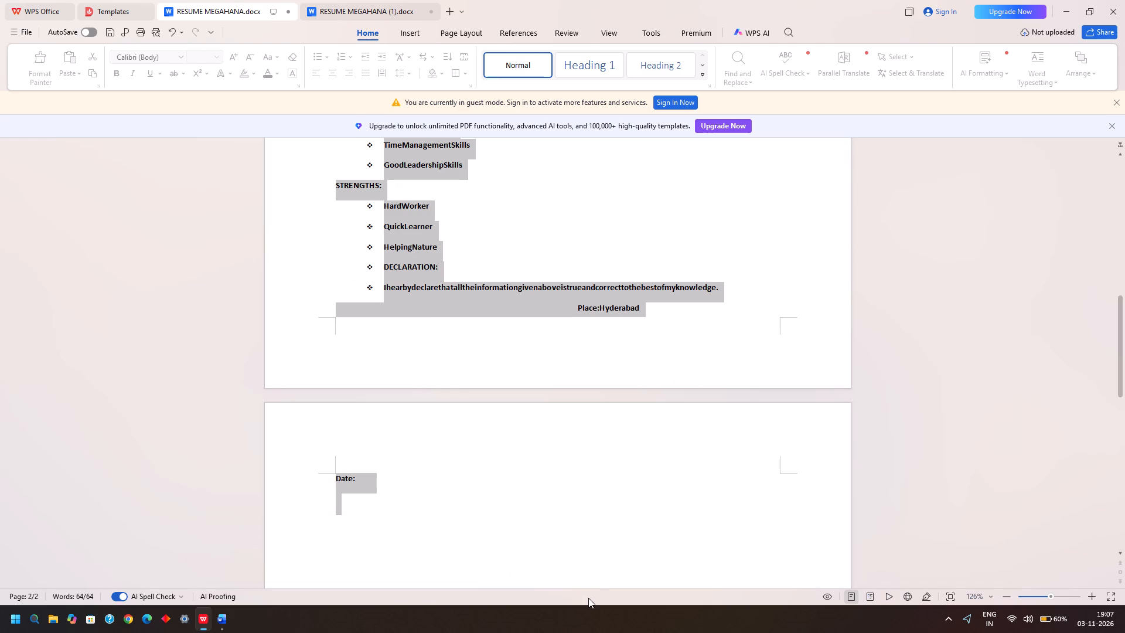
key("ctrl+c")
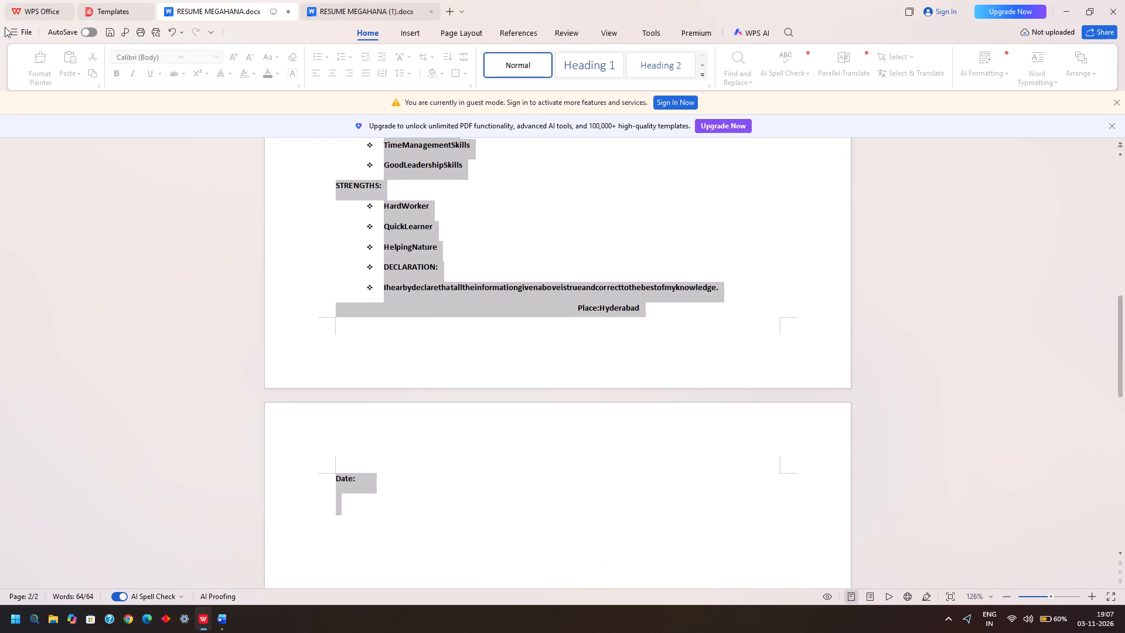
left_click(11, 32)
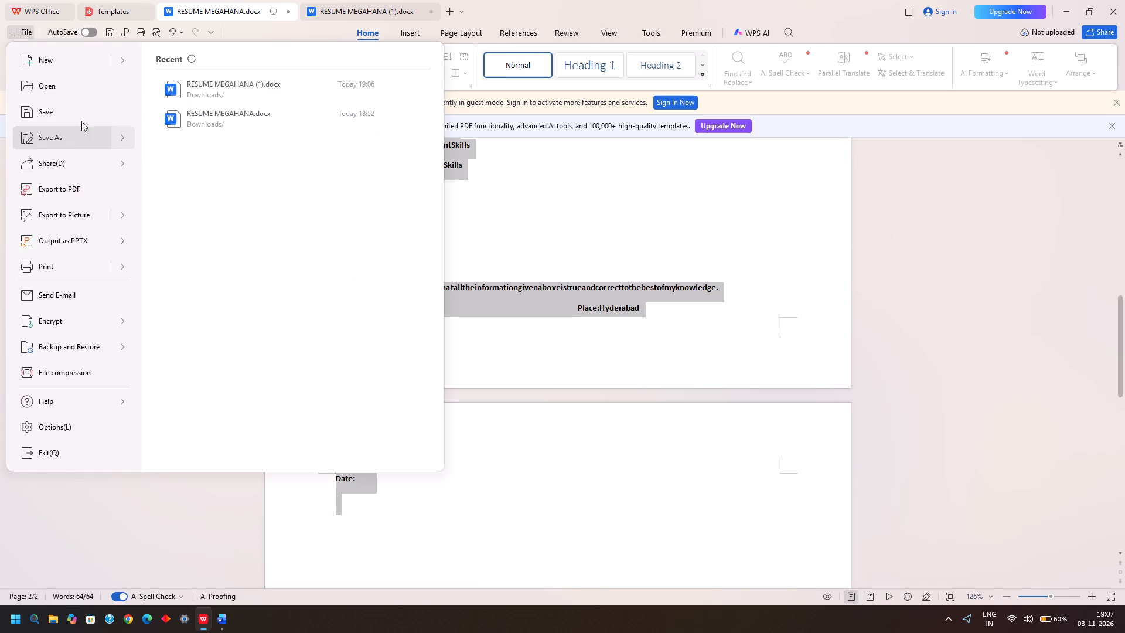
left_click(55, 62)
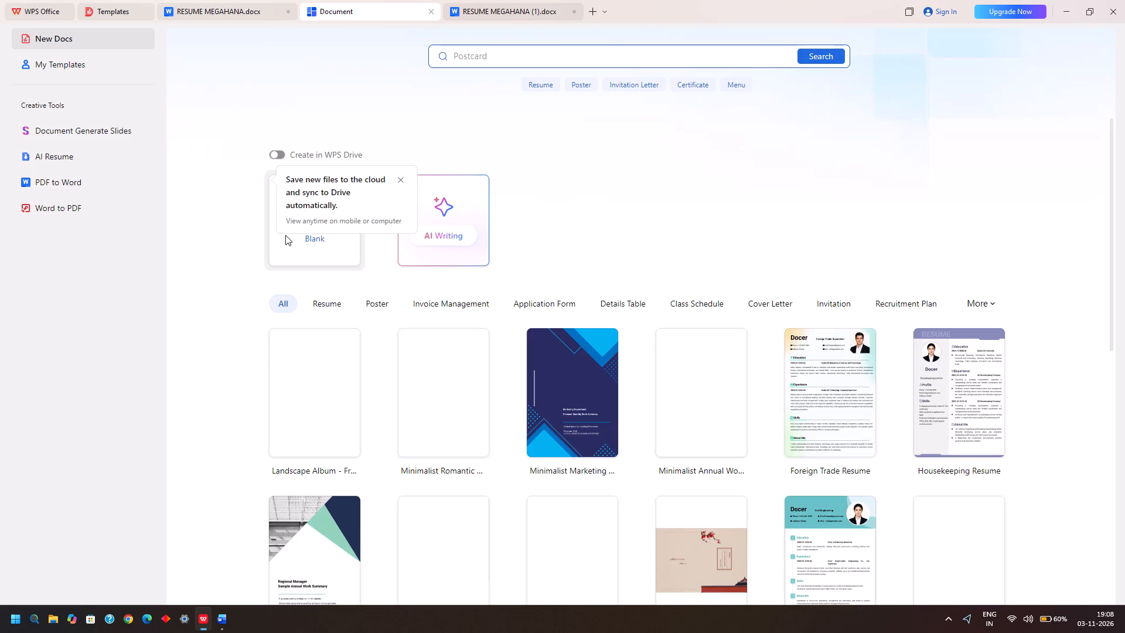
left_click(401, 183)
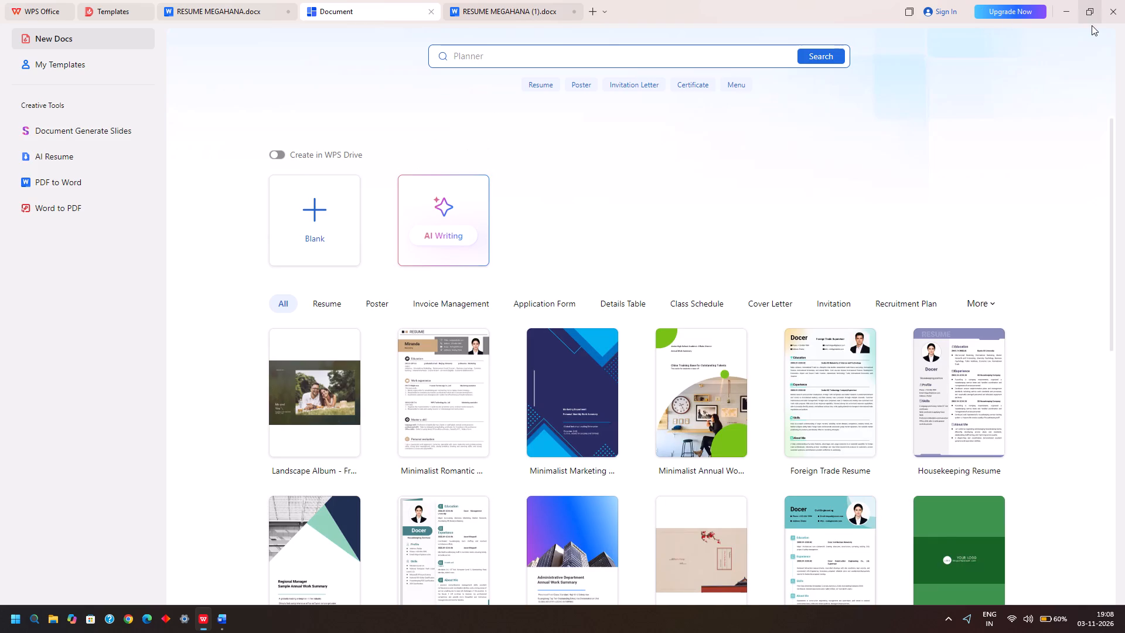
Paste the copied resume content into the emptied second copy of the resume.
left_click(1124, 1)
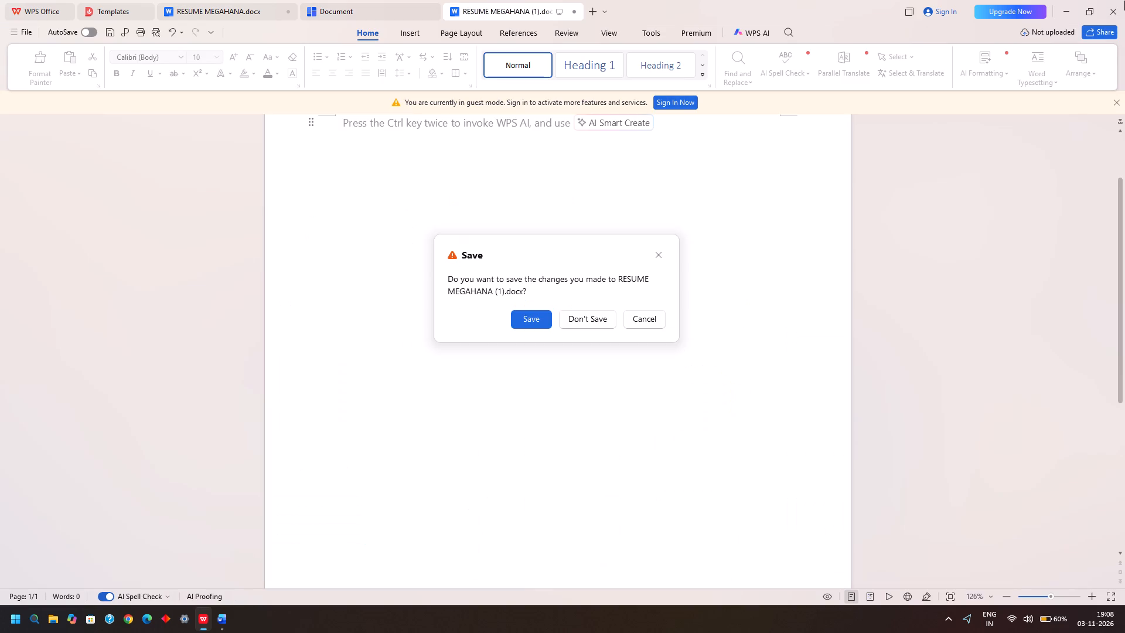
left_click(662, 253)
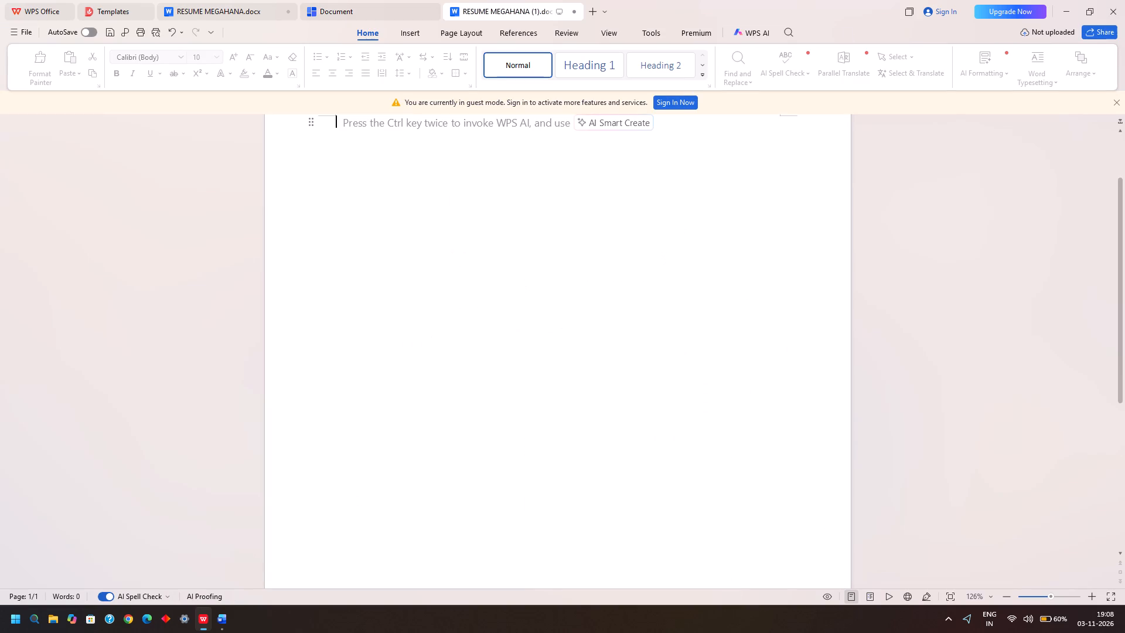
key("ctrl+v")
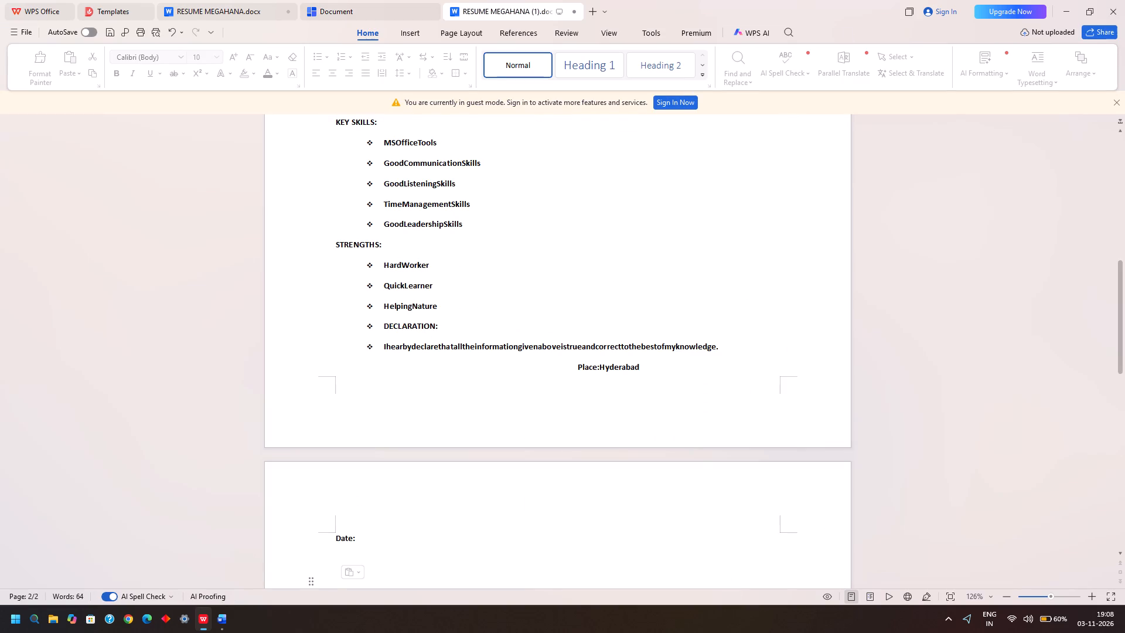
Insert spaces in front of the RESUME title in the pasted copy to move it to the centre of its line.
key("Up")
key("Up")
key("Up")
key("Up")
key("Up")
key("Up")
key("Up")
key("Up")
key("Up")
key("Up")
key("Up")
key("Up")
key("Up")
key("Up")
key("Up")
key("Up")
key("Up")
key("Up")
key("Up")
key("Up")
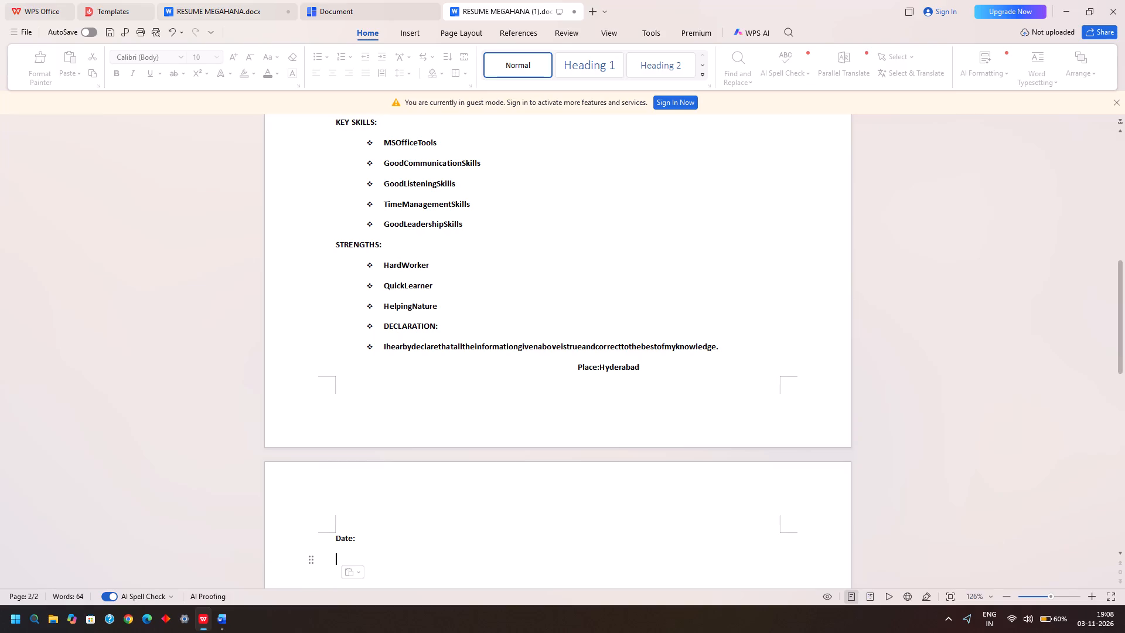
key("Up")
key("Up")
key("Up")
key("Up")
key("Up")
key("Up")
key("Up")
key("Up")
key("Up")
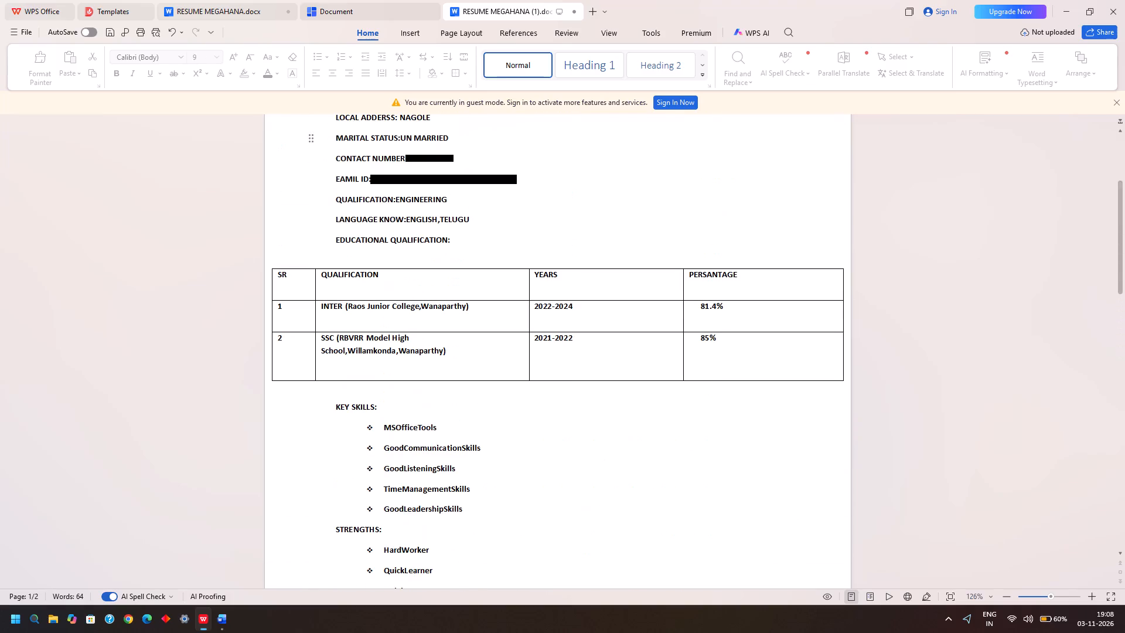
key("Down")
key("Up")
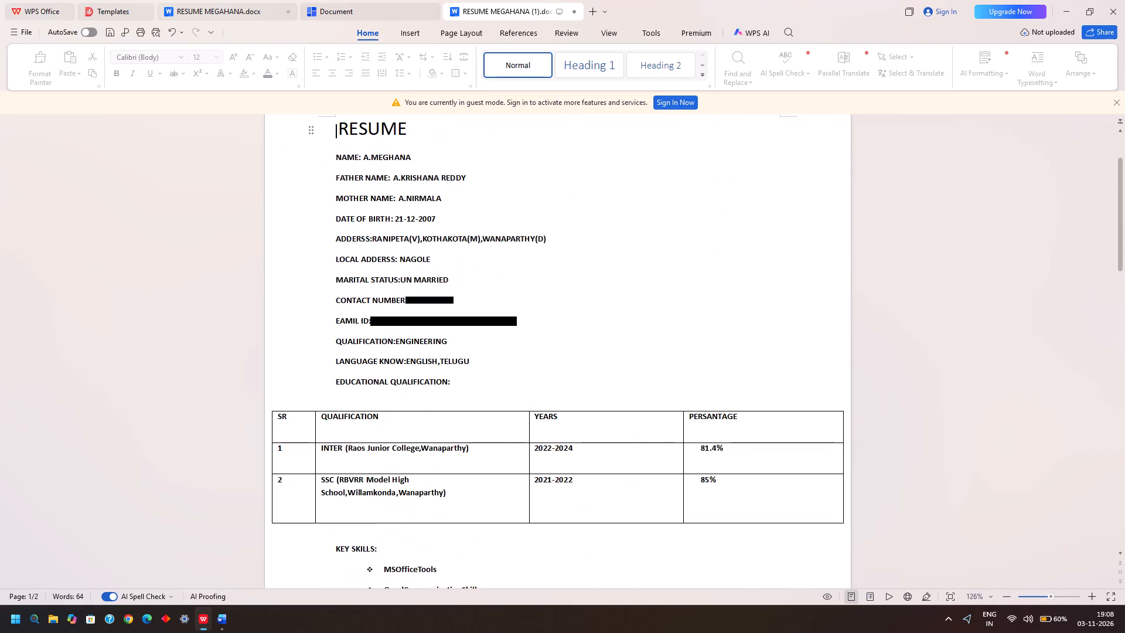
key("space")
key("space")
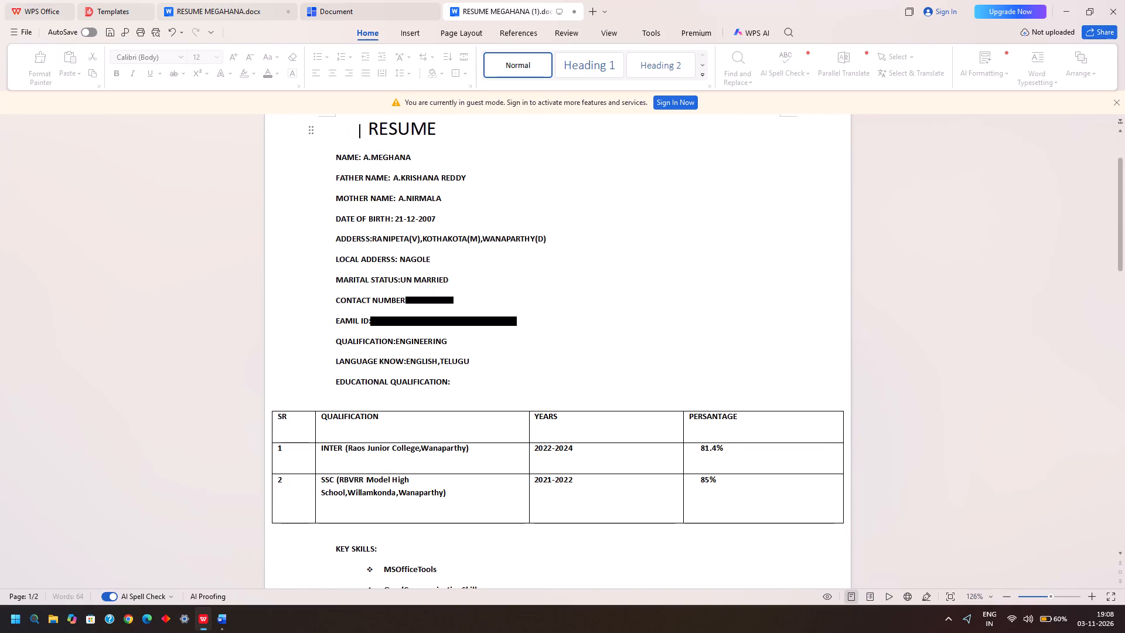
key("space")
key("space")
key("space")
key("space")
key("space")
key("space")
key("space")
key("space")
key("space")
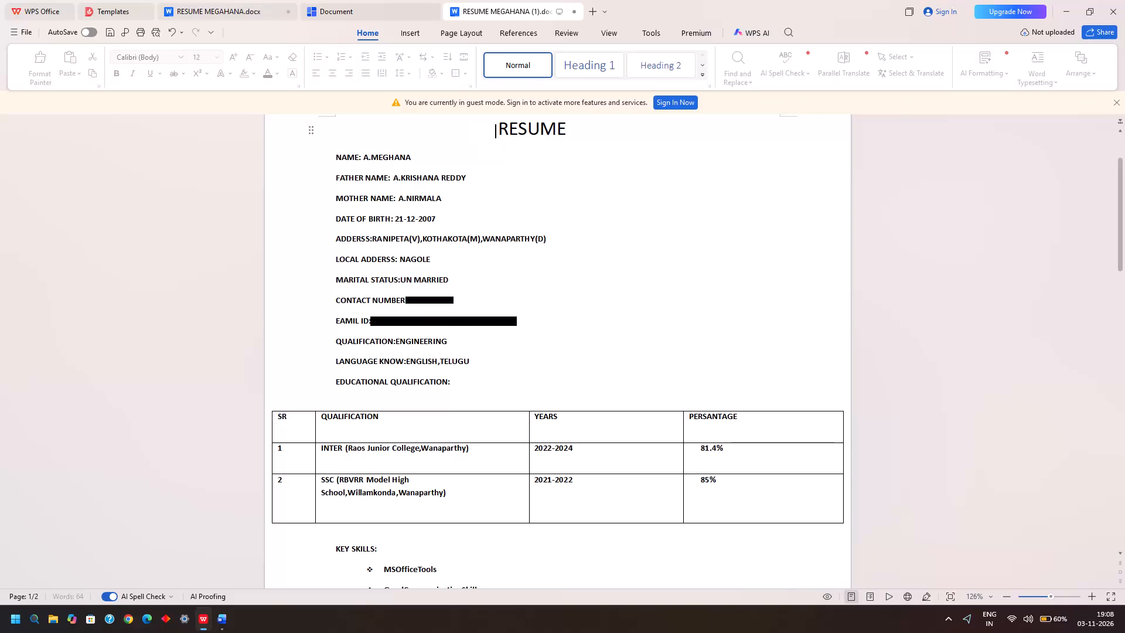
Review the pasted resume from the title through the qualification table, key skills, strengths and declaration to the Date line.
key("Down")
key("Down")
key("Down")
key("Down")
key("Down")
key("Down")
key("Down")
key("Down")
key("Down")
key("Down")
key("Down")
key("Down")
key("Down")
key("Down")
key("Down")
key("Down")
key("Down")
key("Down")
key("Down")
key("Down")
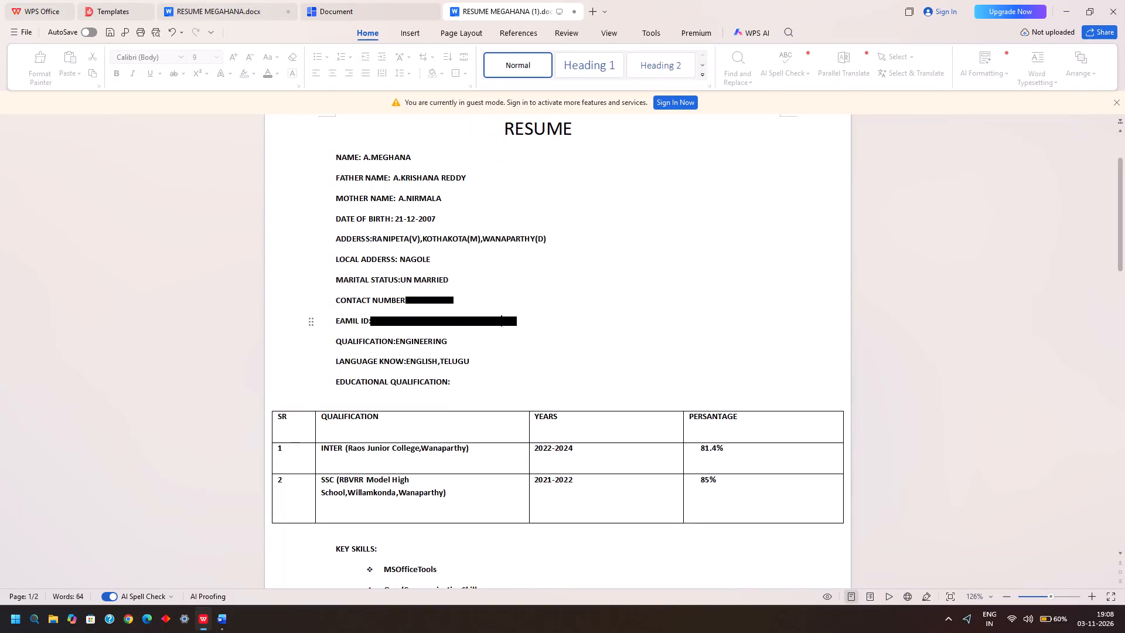
key("Down")
key("Down")
key("Down")
key("Down")
key("Down")
key("Down")
key("Down")
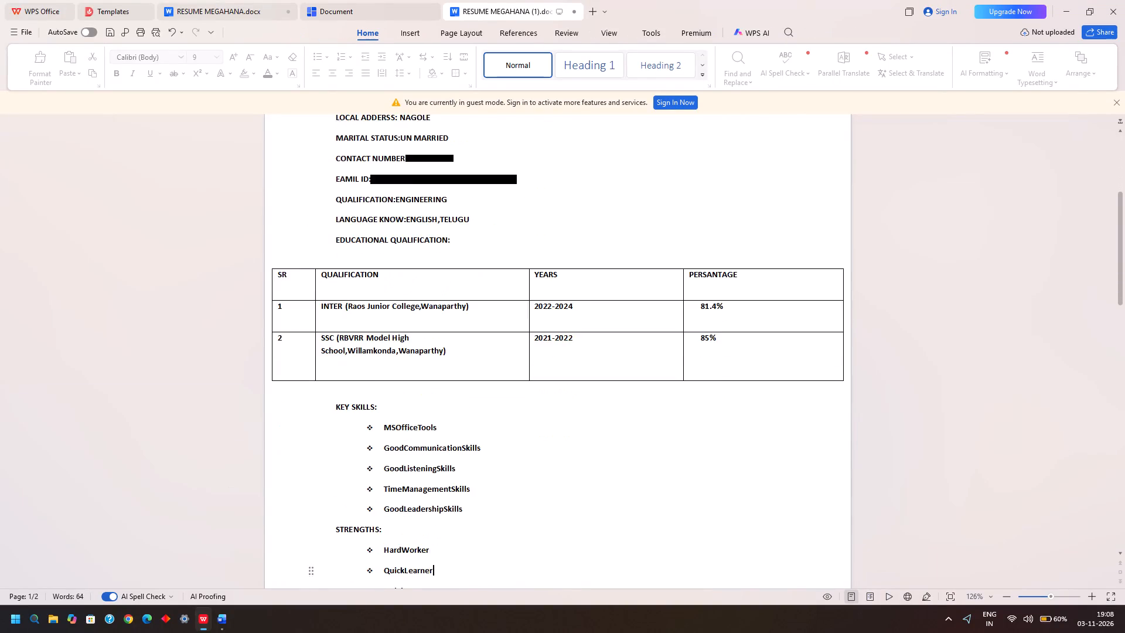
key("Down")
key("Down")
key("Down")
key("Down")
key("Down")
key("Down")
key("Up")
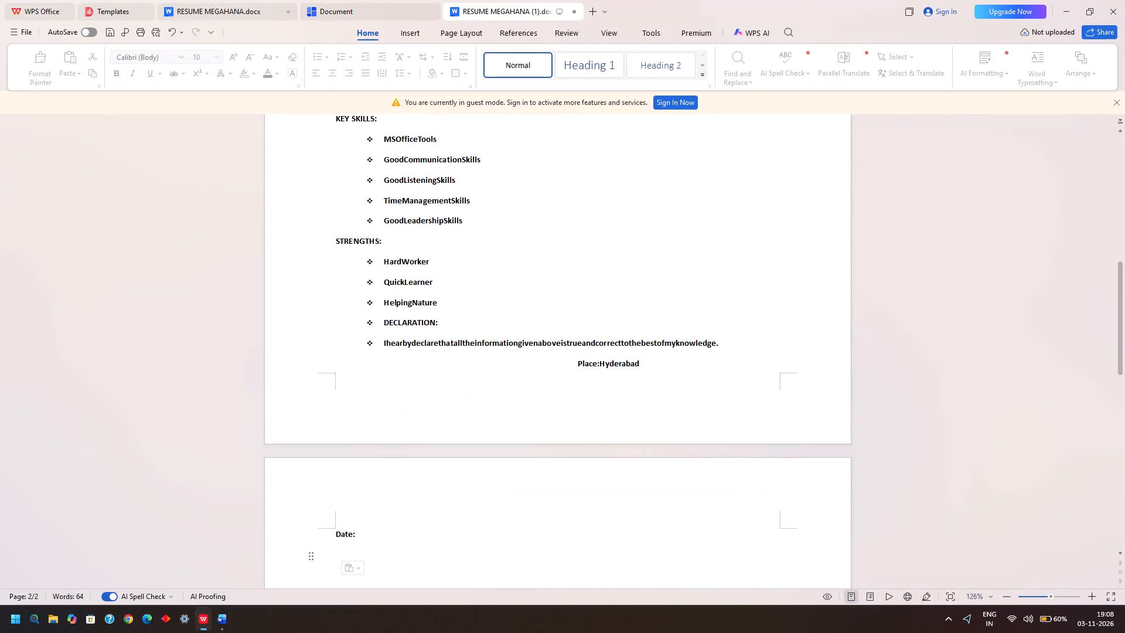
key("Up")
Delete letters within the word Skills in the GoodLeadershipSkills bullet and retype "kill" after the capital S.
left_click(454, 227)
key("BackSpace")
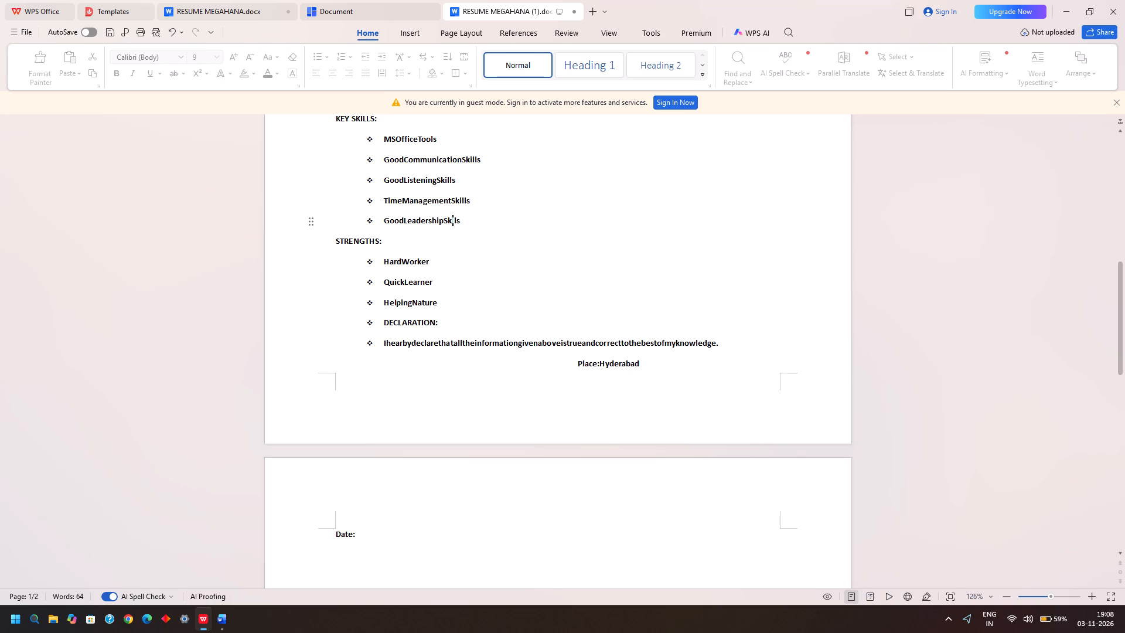
key("BackSpace")
left_click(458, 226)
key("Down")
key("Right")
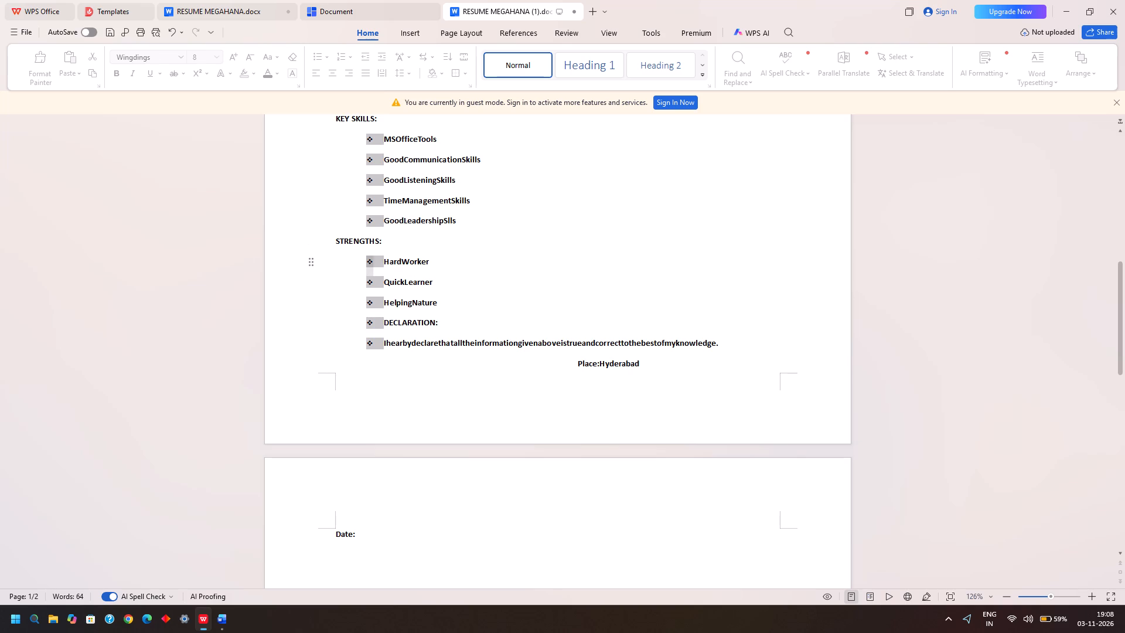
left_click(491, 237)
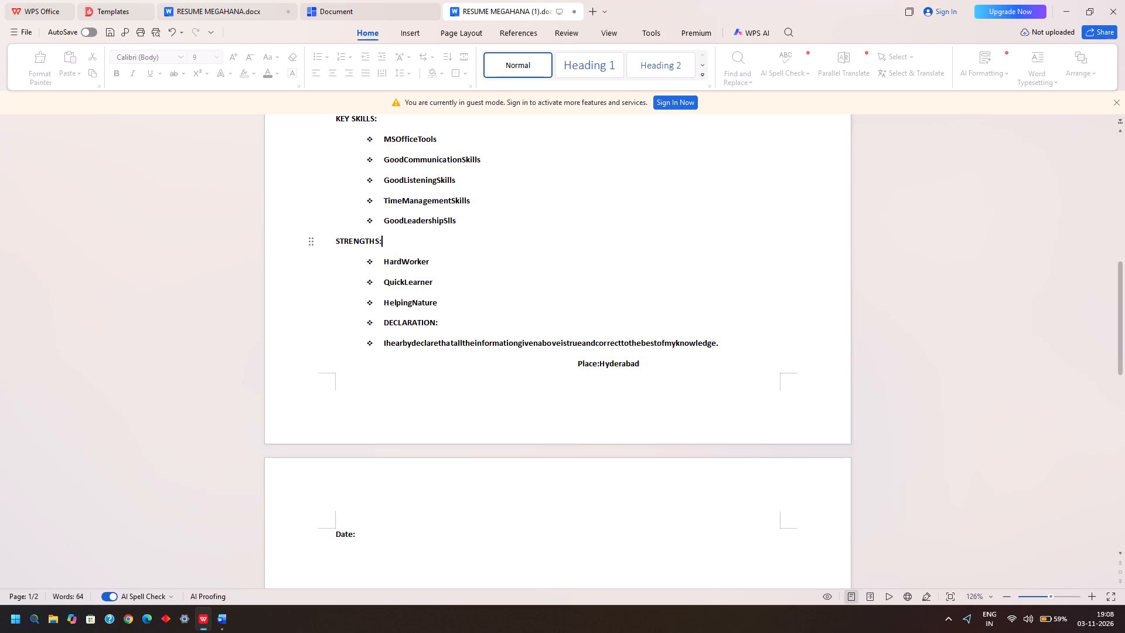
left_click(450, 219)
key("BackSpace")
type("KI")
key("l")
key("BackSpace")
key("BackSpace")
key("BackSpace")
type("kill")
Delete the spaces in front of Place:Hyderabad below the declaration to bring it near the line's start.
left_click(575, 365)
key("BackSpace")
key("BackSpace")
key("BackSpace")
key("BackSpace")
key("BackSpace")
key("BackSpace")
key("BackSpace")
key("BackSpace")
key("BackSpace")
key("BackSpace")
key("BackSpace")
key("BackSpace")
key("BackSpace")
key("BackSpace")
key("BackSpace")
key("BackSpace")
key("BackSpace")
key("BackSpace")
key("BackSpace")
key("BackSpace")
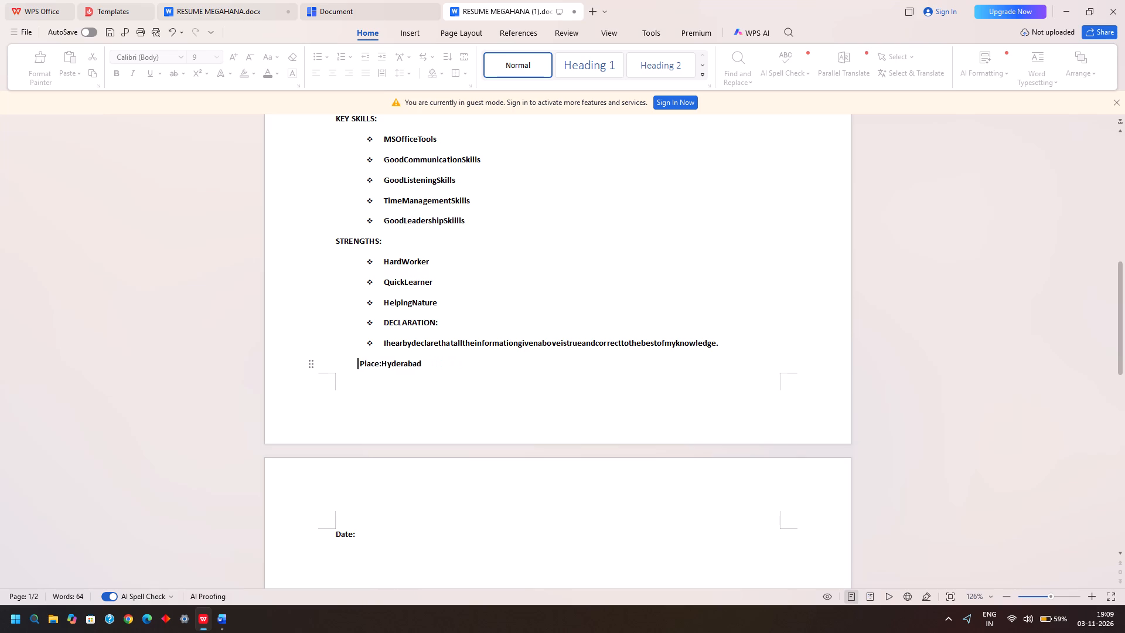
key("BackSpace")
key("BackSpace")
key("BackSpace")
key("BackSpace")
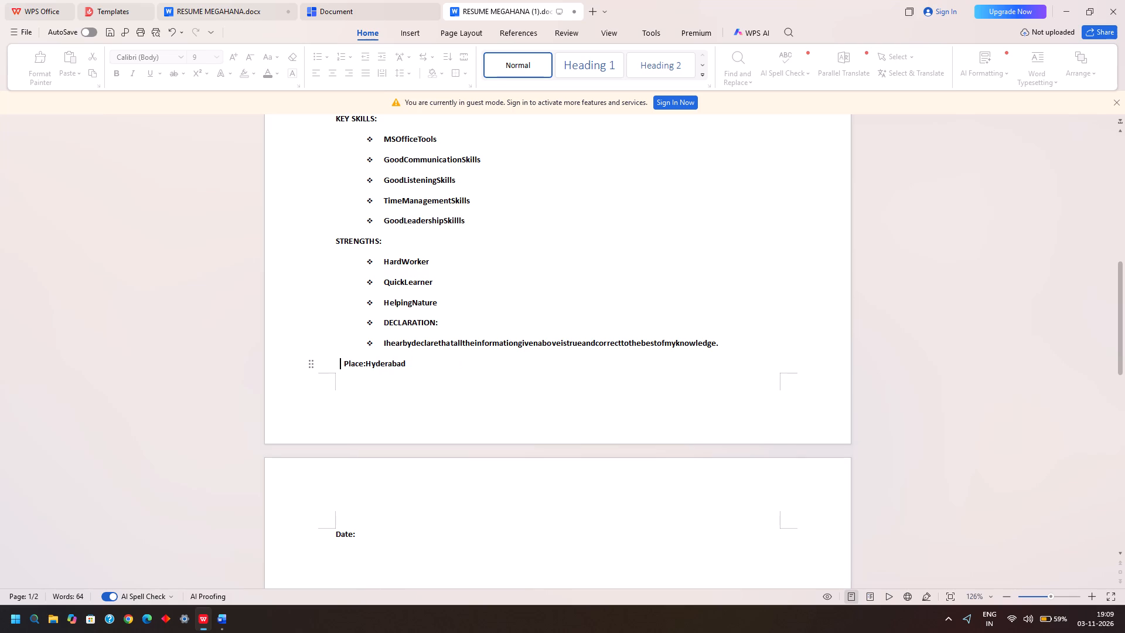
Copy the Date: label from the second page and paste it on the Place:Hyderabad line, separated from the place by a wide run of spaces.
left_click_drag(330, 533, 363, 536)
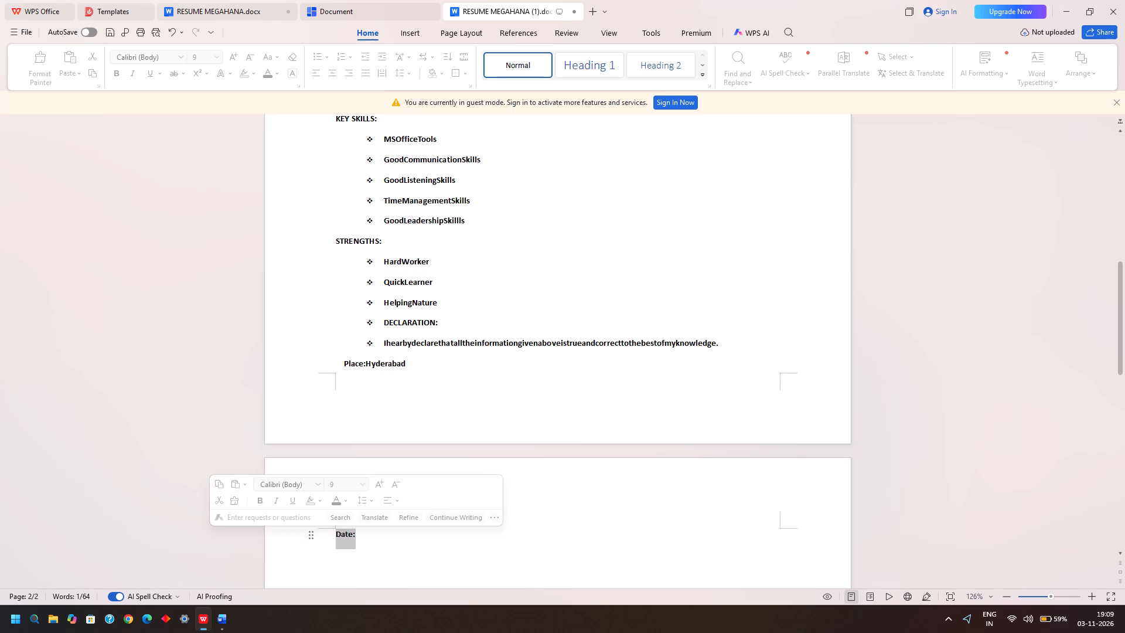
key("ctrl+c")
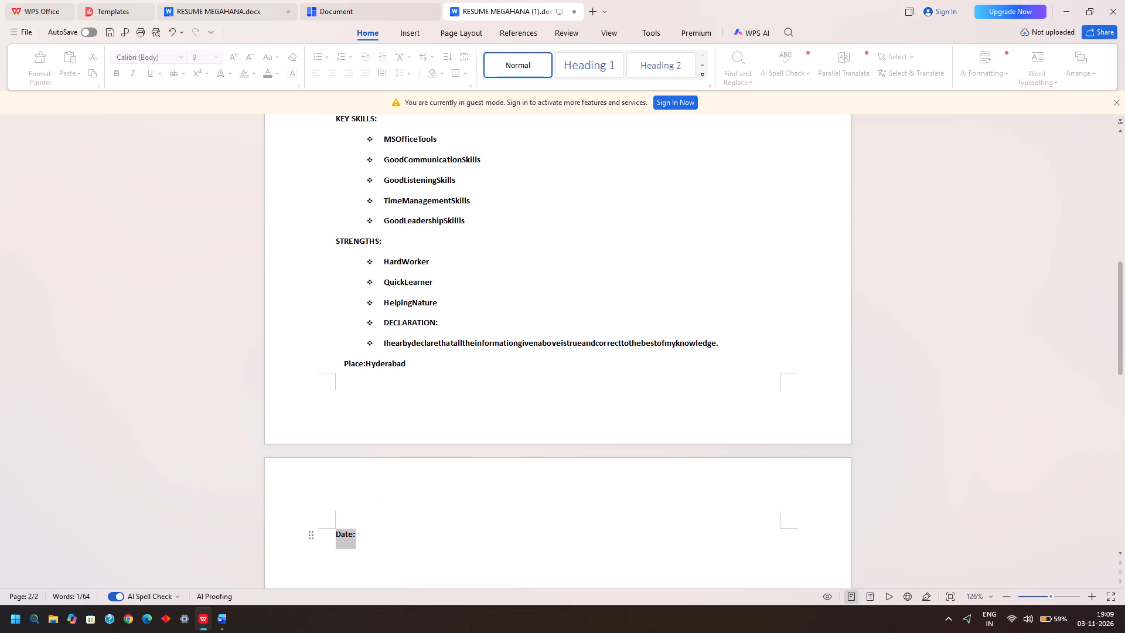
left_click(597, 369)
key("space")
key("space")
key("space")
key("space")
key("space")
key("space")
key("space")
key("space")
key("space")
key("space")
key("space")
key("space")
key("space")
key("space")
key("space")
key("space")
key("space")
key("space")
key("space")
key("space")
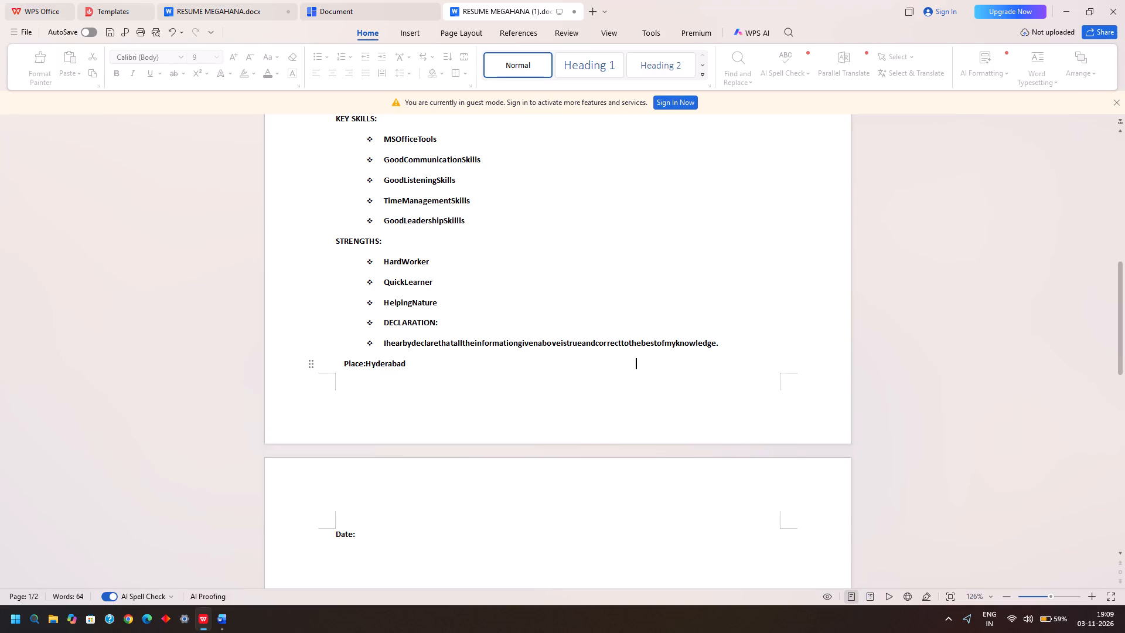
key("ctrl+v")
Replace the name in the NAME line under the RESUME title with the new applicant's initial and name in capitals.
key("Up")
key("Up")
key("Up")
key("Up")
key("Up")
key("Up")
key("Up")
key("Up")
key("Up")
key("Up")
key("Up")
key("Up")
key("Up")
key("Up")
key("Up")
key("Up")
key("Up")
key("Up")
key("Up")
key("Up")
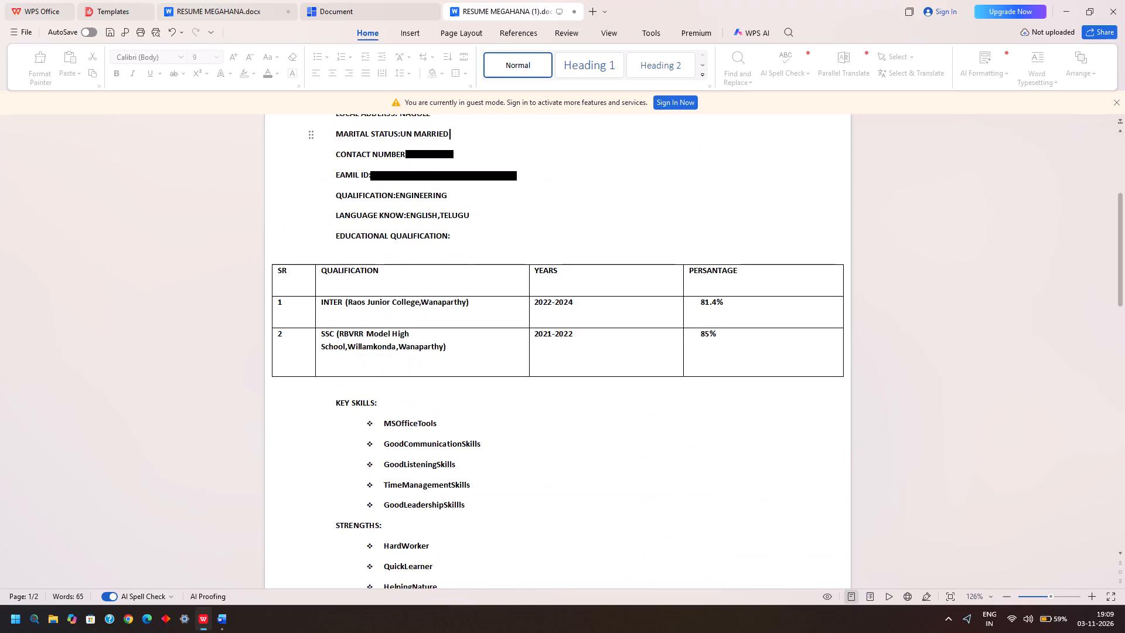
key("Up")
key("Up")
key("Up")
key("Up")
key("Up")
key("Up")
key("Up")
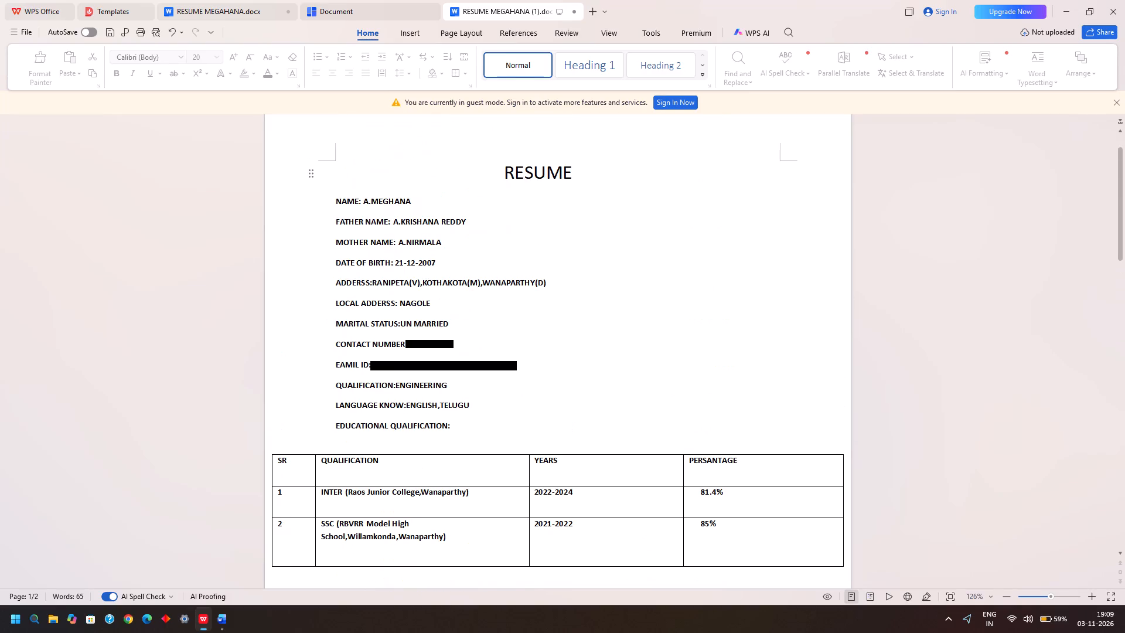
left_click(417, 205)
key("BackSpace")
key("BackSpace")
key("BackSpace")
key("BackSpace")
key("BackSpace")
key("BackSpace")
key("BackSpace")
key("BackSpace")
key("BackSpace")
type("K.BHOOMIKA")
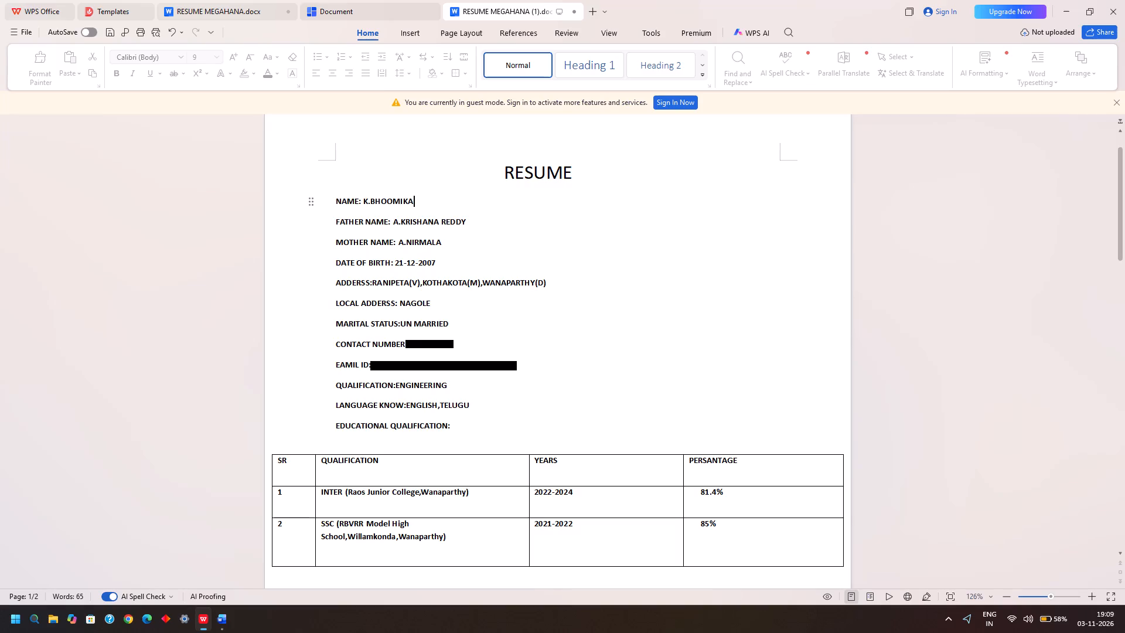
Replace the name in the FATHER NAME line with the new applicant's father's initial and name in capitals.
left_click(470, 220)
key("BackSpace")
key("BackSpace")
key("BackSpace")
key("BackSpace")
key("BackSpace")
key("BackSpace")
key("BackSpace")
key("BackSpace")
key("BackSpace")
key("BackSpace")
key("BackSpace")
key("BackSpace")
key("BackSpace")
key("BackSpace")
key("BackSpace")
key("BackSpace")
key("BackSpace")
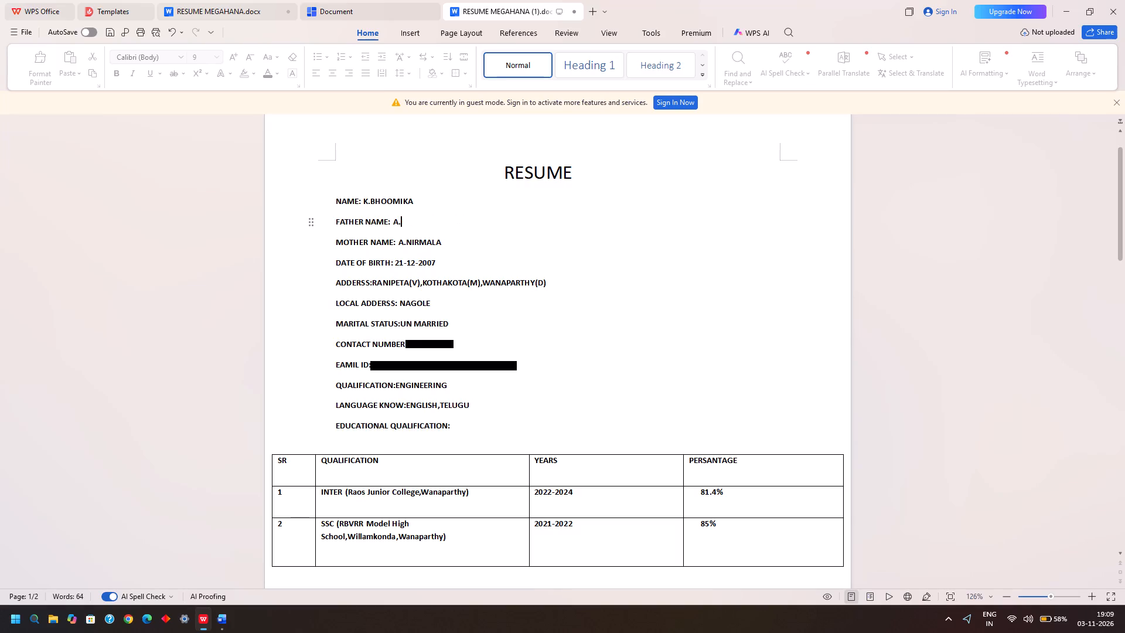
key("BackSpace")
key("BackSpace")
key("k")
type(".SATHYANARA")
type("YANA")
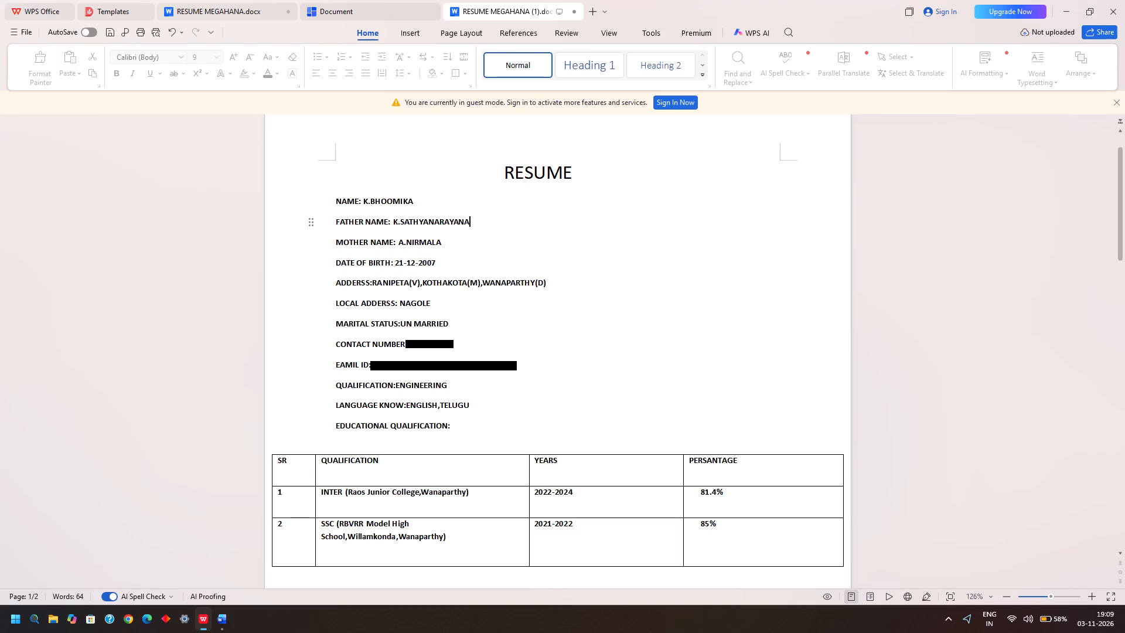
Replace the name in the MOTHER NAME line with the new applicant's mother's initial and name in capitals.
left_click(449, 241)
key("BackSpace")
key("BackSpace")
key("BackSpace")
key("BackSpace")
key("BackSpace")
key("BackSpace")
key("BackSpace")
key("BackSpace")
key("BackSpace")
key("BackSpace")
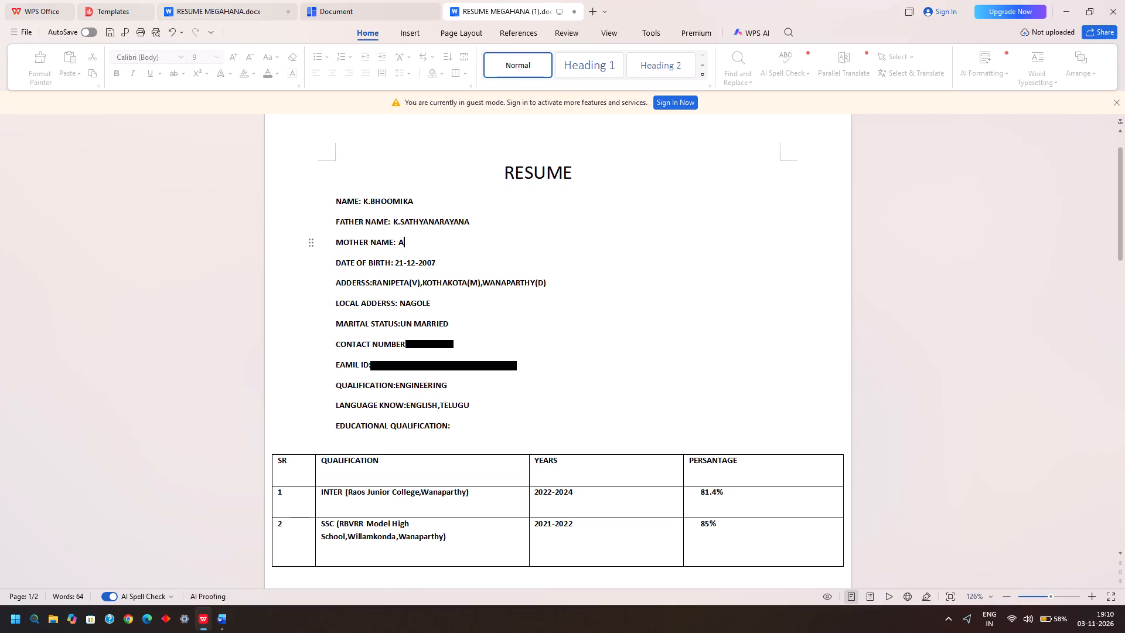
key("BackSpace")
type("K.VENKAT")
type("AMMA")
Replace the date in the DATE OF BIRTH line with the new applicant's birth date in day-month-year form.
left_click(438, 263)
key("BackSpace")
key("BackSpace")
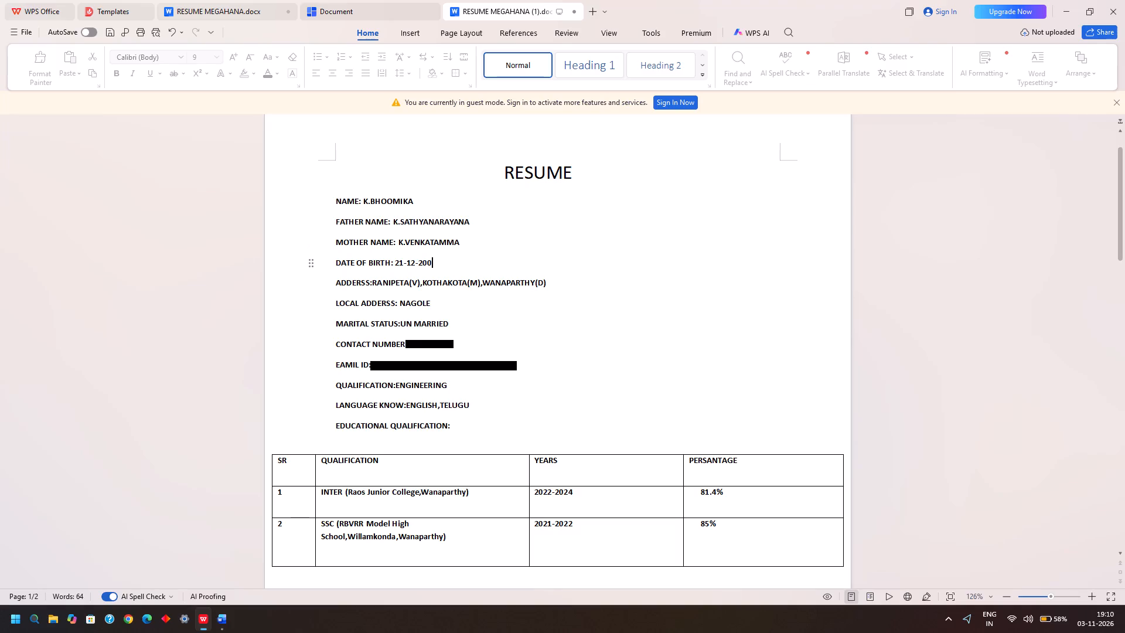
key("BackSpace")
key("BackSpace")
key("BackSpace")
key("BackSpace")
key("BackSpace")
key("BackSpace")
key("BackSpace")
key("BackSpace")
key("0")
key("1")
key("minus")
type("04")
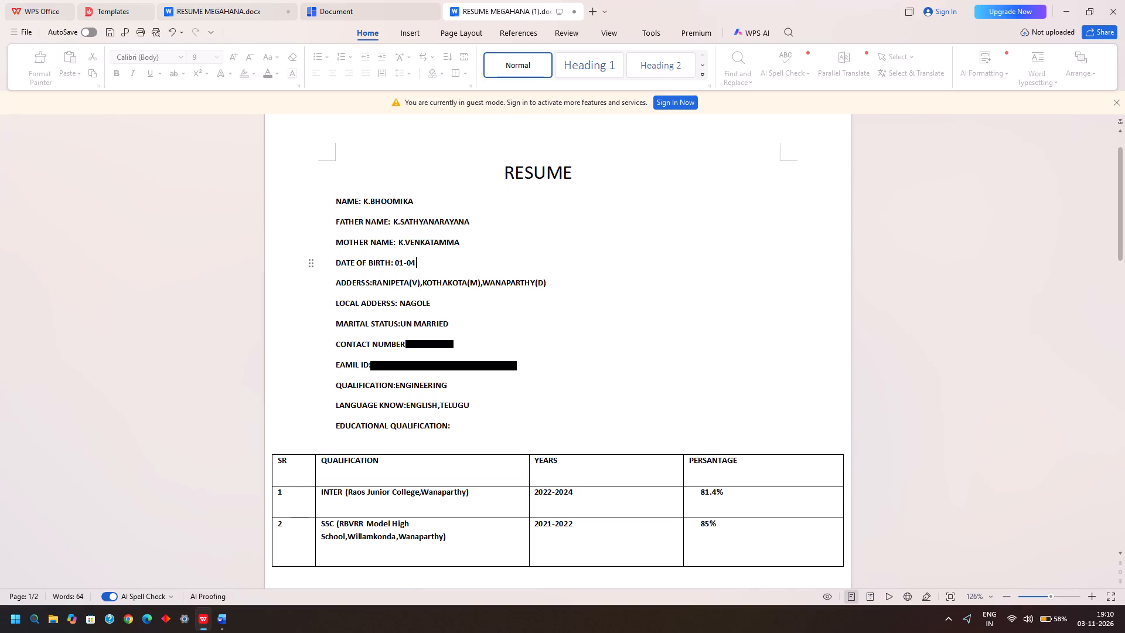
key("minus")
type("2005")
Replace the village name before (V) in the ADDERSS line with the new applicant's village, keeping the (V) marker.
left_click(408, 284)
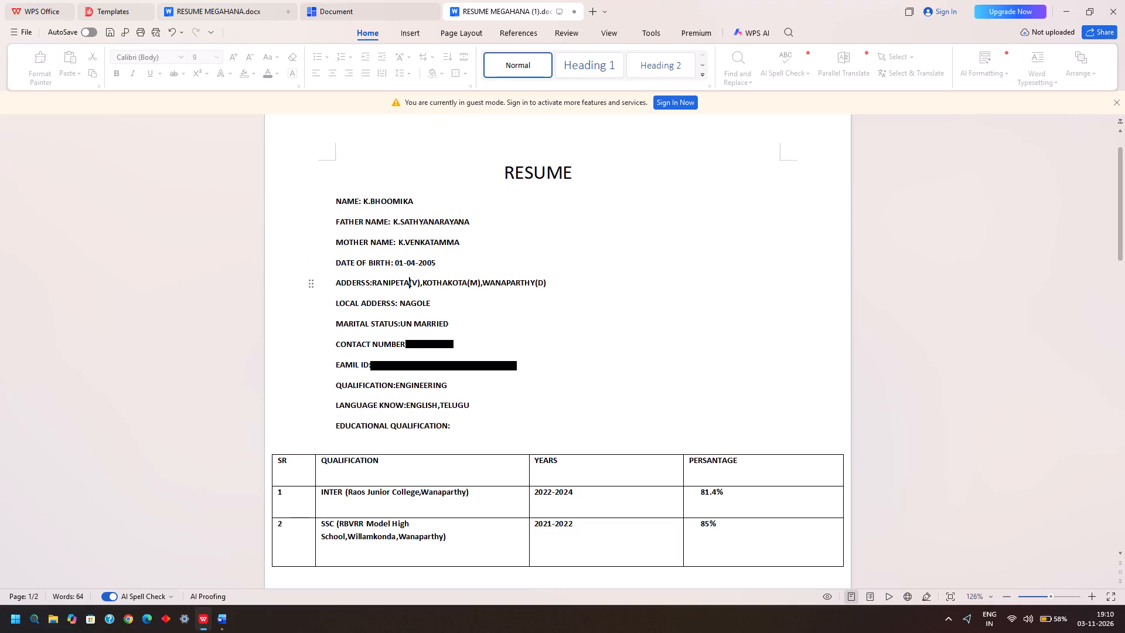
key("BackSpace")
key("BackSpace")
key("BackSpace")
key("BackSpace")
key("BackSpace")
key("BackSpace")
key("BackSpace")
key("BackSpace")
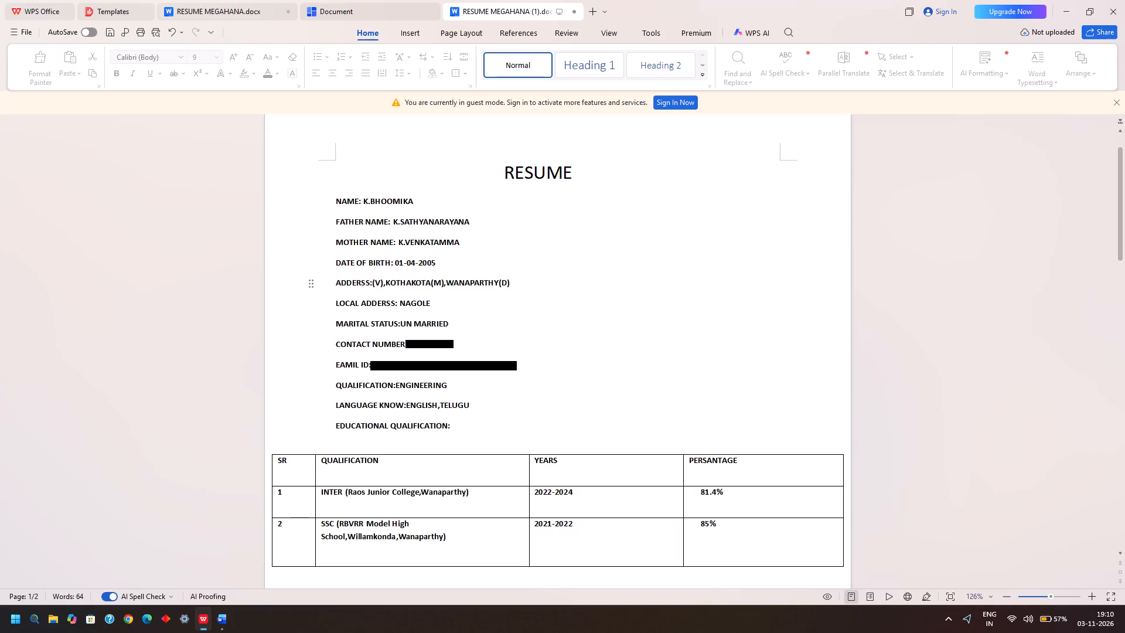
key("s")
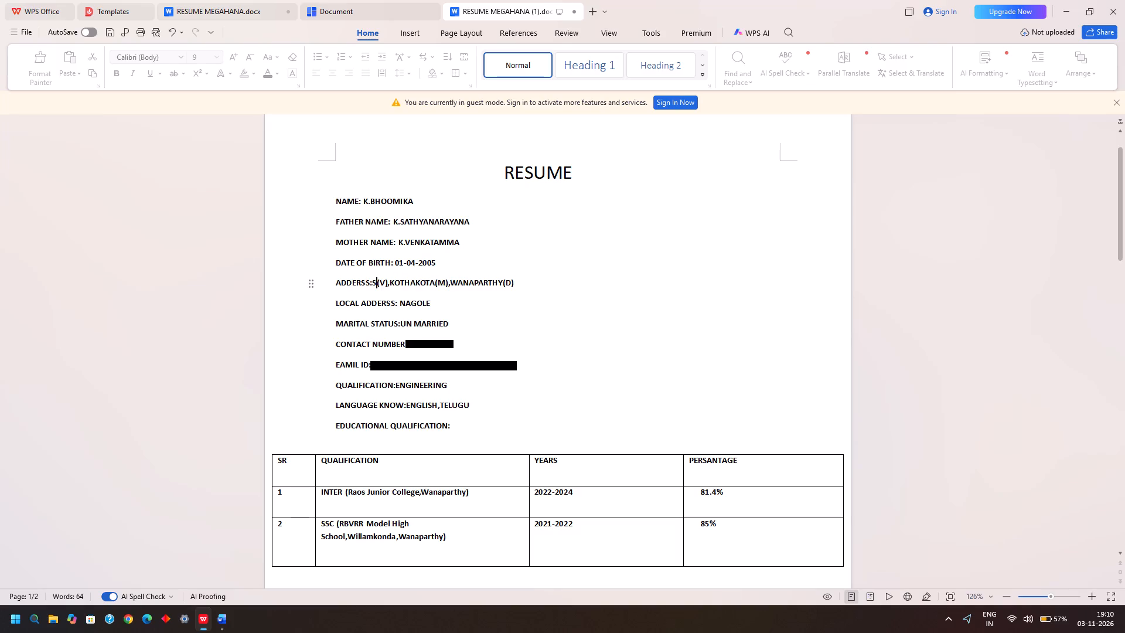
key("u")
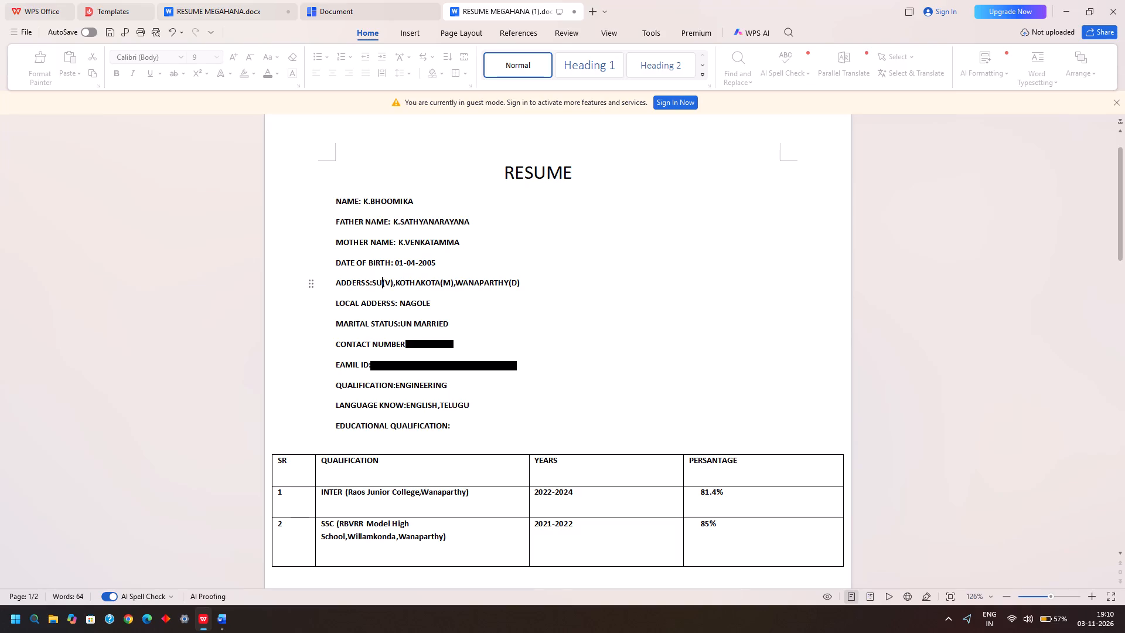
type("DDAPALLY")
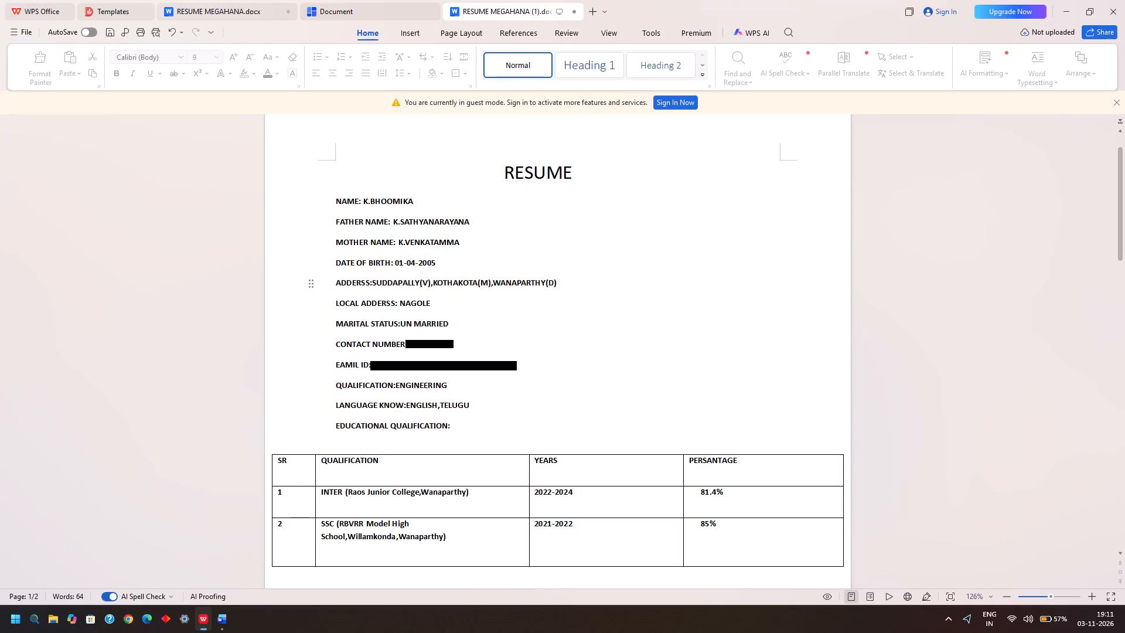
Replace the mandal name before (M) in the ADDERSS line with the new applicant's mandal in capitals, keeping the (M) marker.
left_click(476, 283)
key("BackSpace")
key("BackSpace")
key("BackSpace")
key("BackSpace")
key("BackSpace")
key("BackSpace")
key("BackSpace")
key("BackSpace")
key("BackSpace")
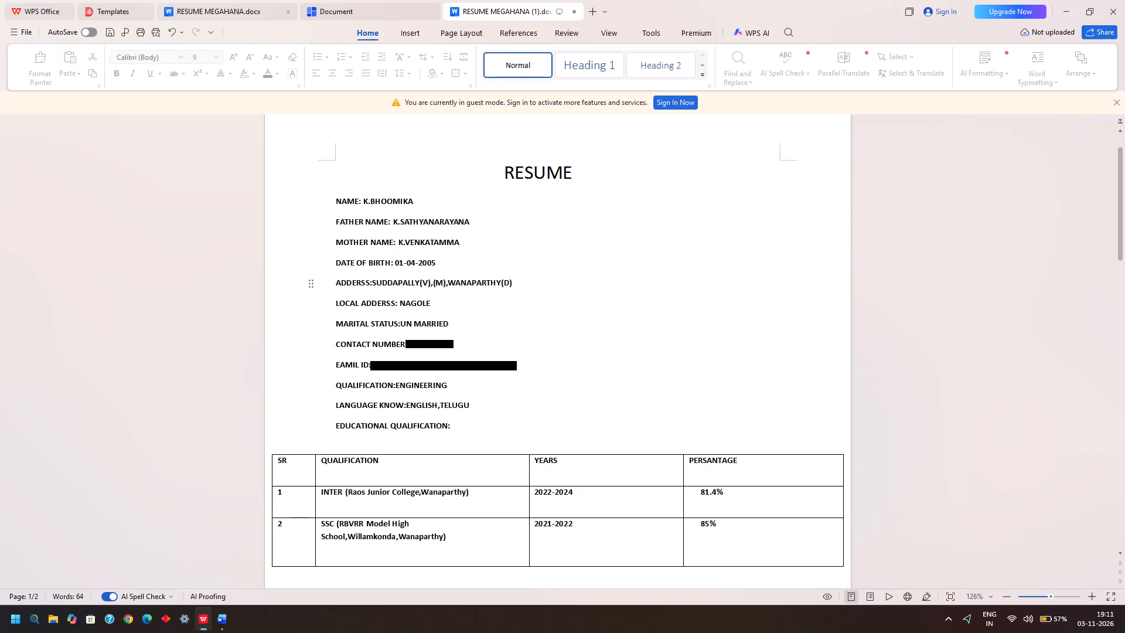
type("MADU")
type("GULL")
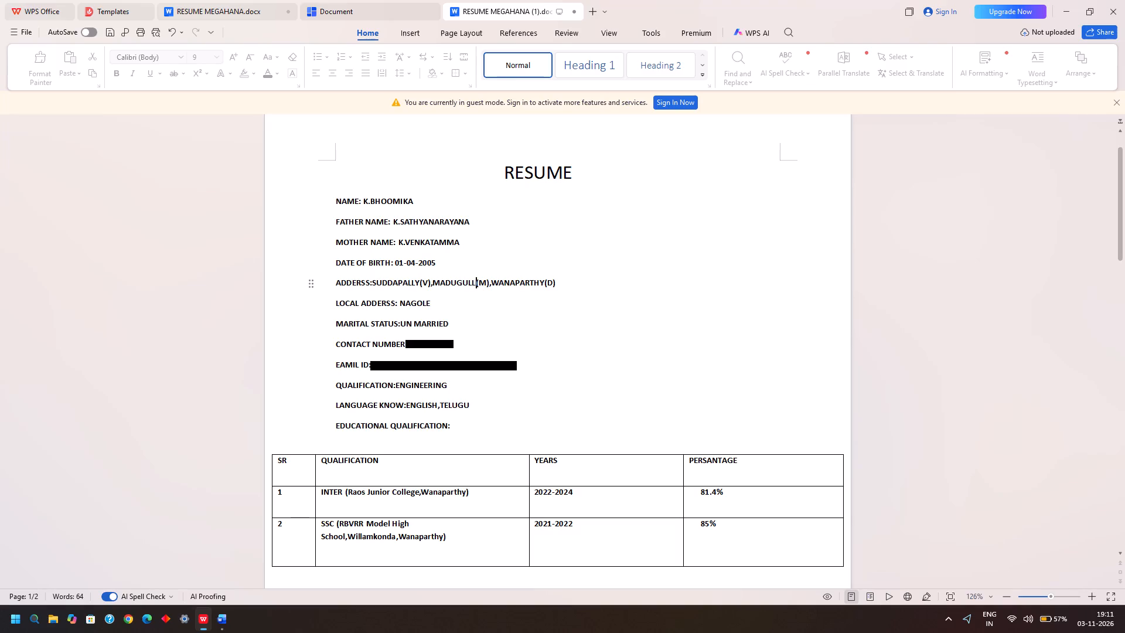
left_click(455, 285)
key("BackSpace")
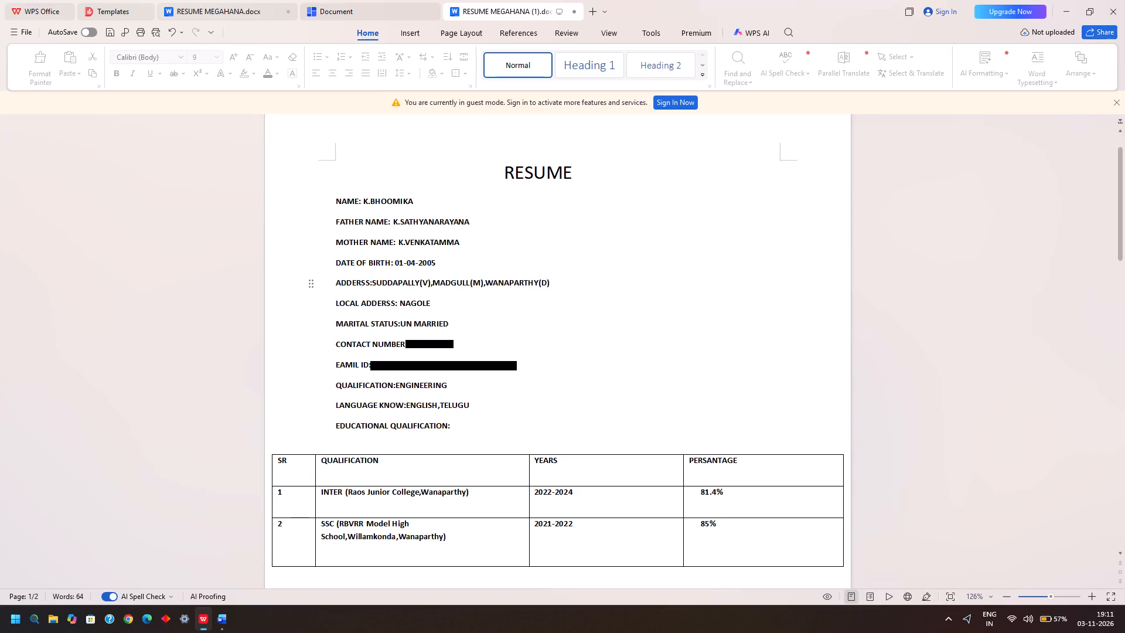
Replace the district name before (D) in the ADDERSS line with the new applicant's district in capitals, keeping the (D) marker.
left_click(539, 282)
key("BackSpace")
key("BackSpace")
key("BackSpace")
key("BackSpace")
key("BackSpace")
key("BackSpace")
key("BackSpace")
key("BackSpace")
key("BackSpace")
key("BackSpace")
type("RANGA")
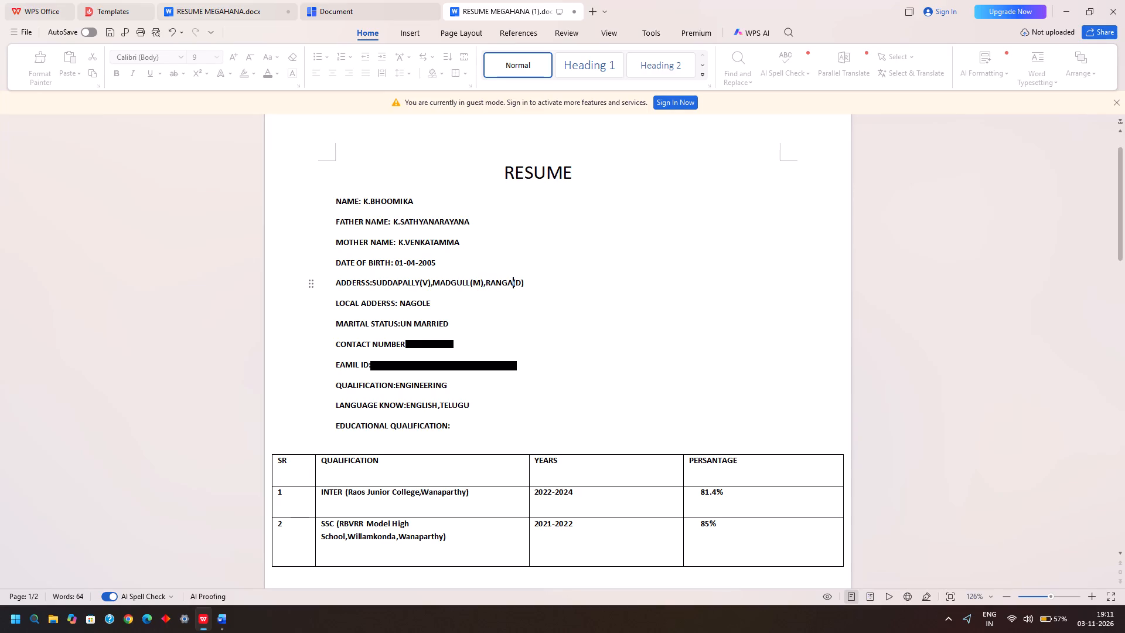
Complete the new applicant's district name in capitals before the (D) marker in the ADDERSS line.
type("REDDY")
Delete the previous applicant's phone number from the end of the CONTACT NUMBER line, keeping the label.
left_click(456, 344)
key("BackSpace")
key("BackSpace")
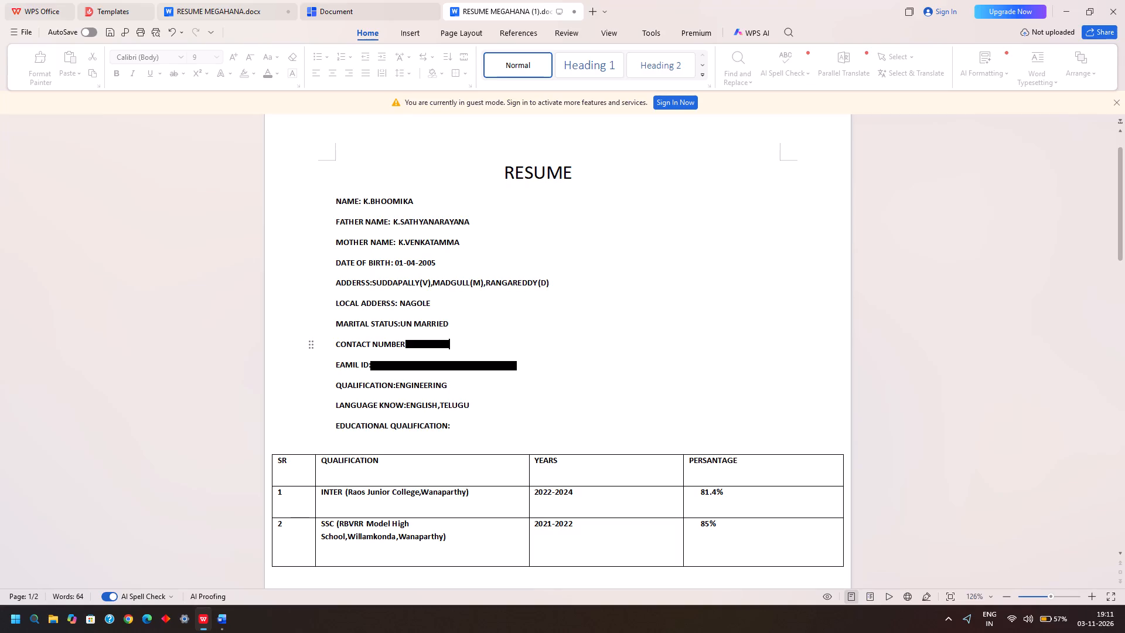
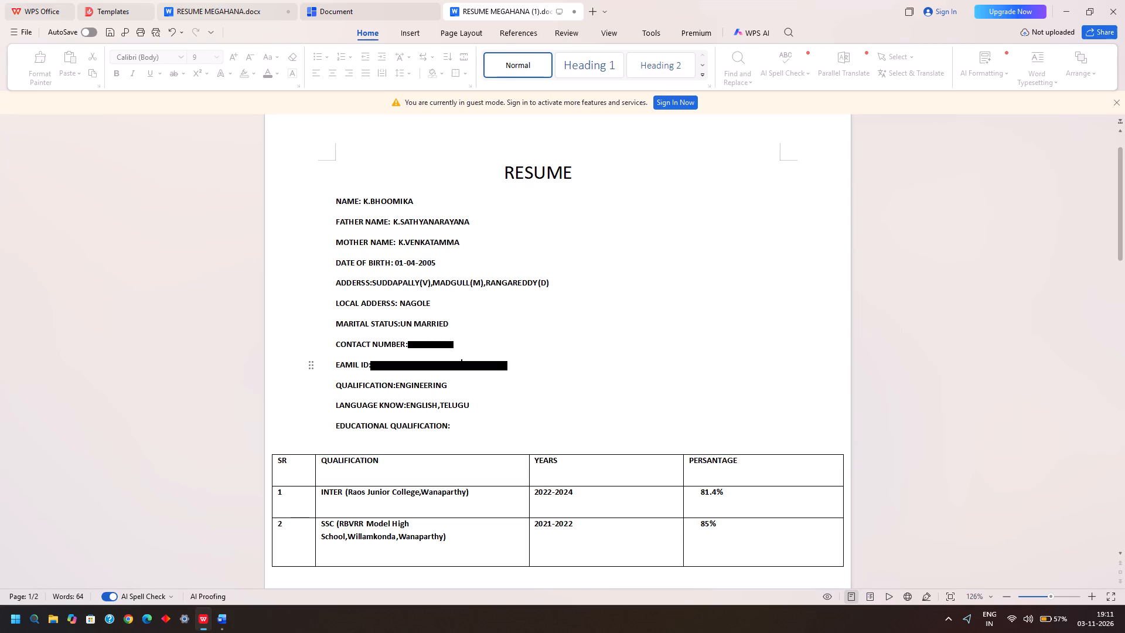
Replace the part before the mail domain in the EAMIL ID line with the new applicant's e-mail username, keeping the domain.
key("BackSpace")
key("BackSpace")
key("BackSpace")
key("BackSpace")
key("BackSpace")
key("BackSpace")
key("BackSpace")
key("BackSpace")
key("BackSpace")
key("BackSpace")
key("BackSpace")
key("BackSpace")
key("BackSpace")
key("BackSpace")
key("BackSpace")
key("BackSpace")
key("BackSpace")
key("BackSpace")
key("BackSpace")
key("BackSpace")
key("BackSpace")
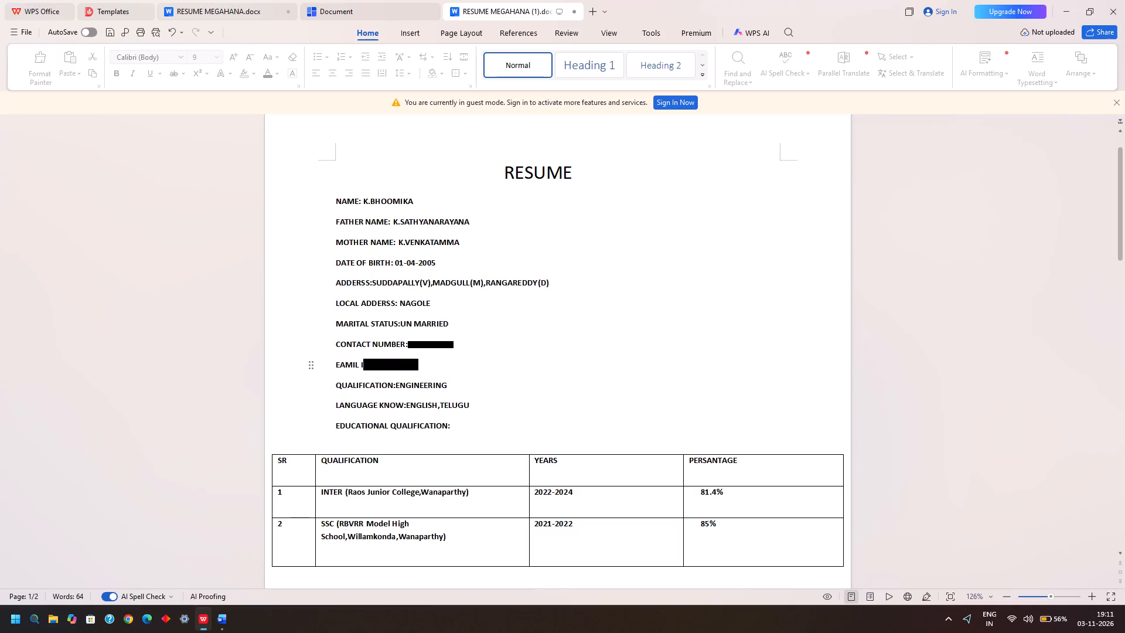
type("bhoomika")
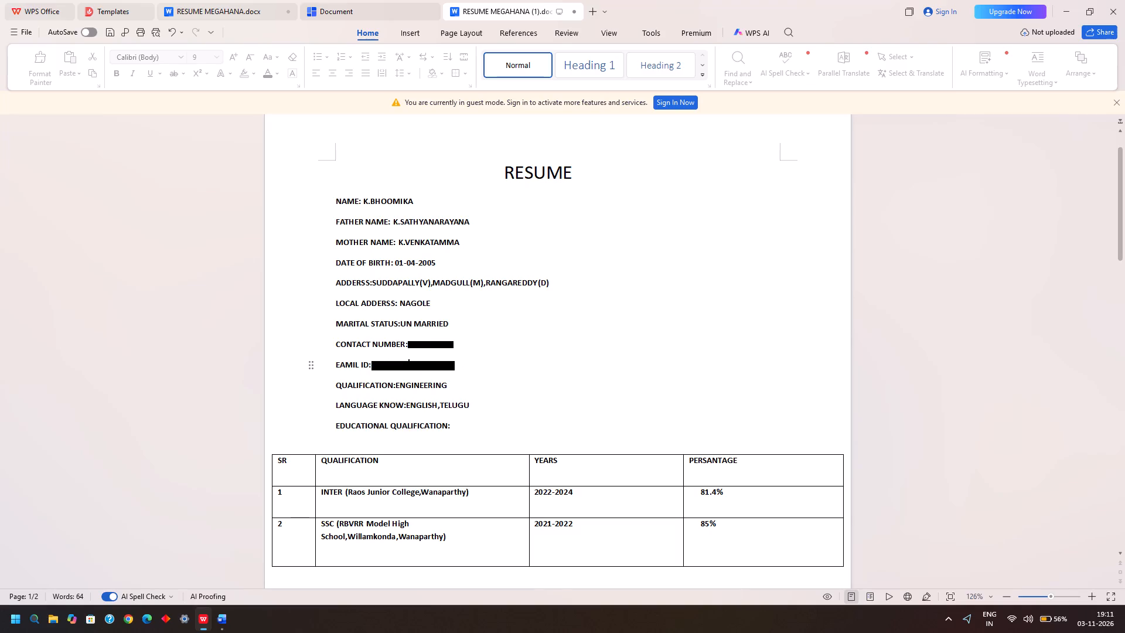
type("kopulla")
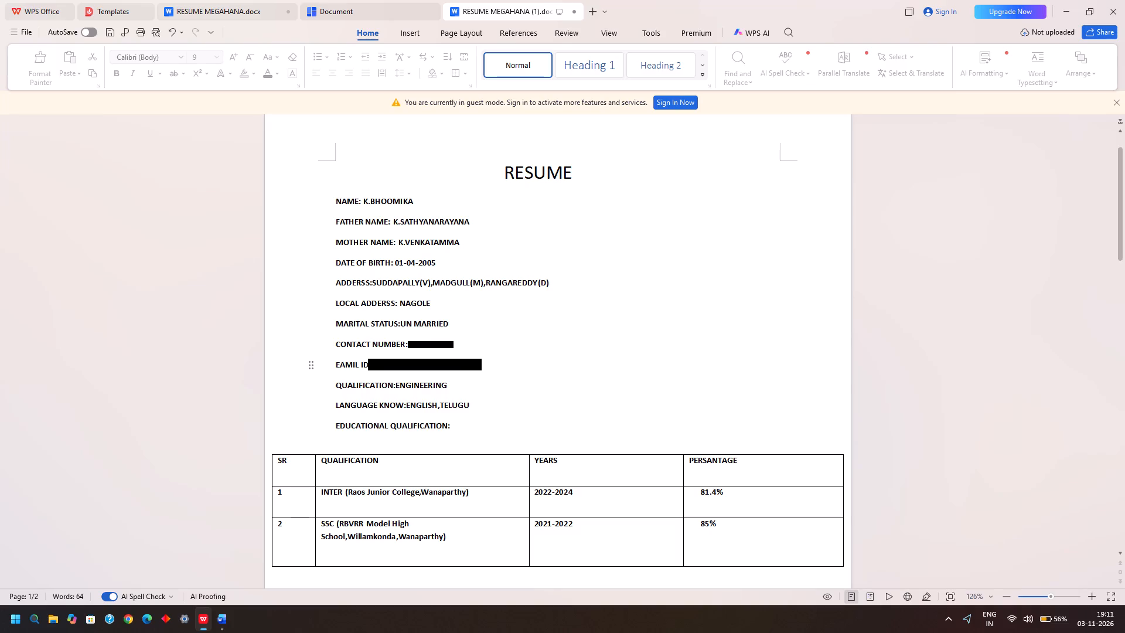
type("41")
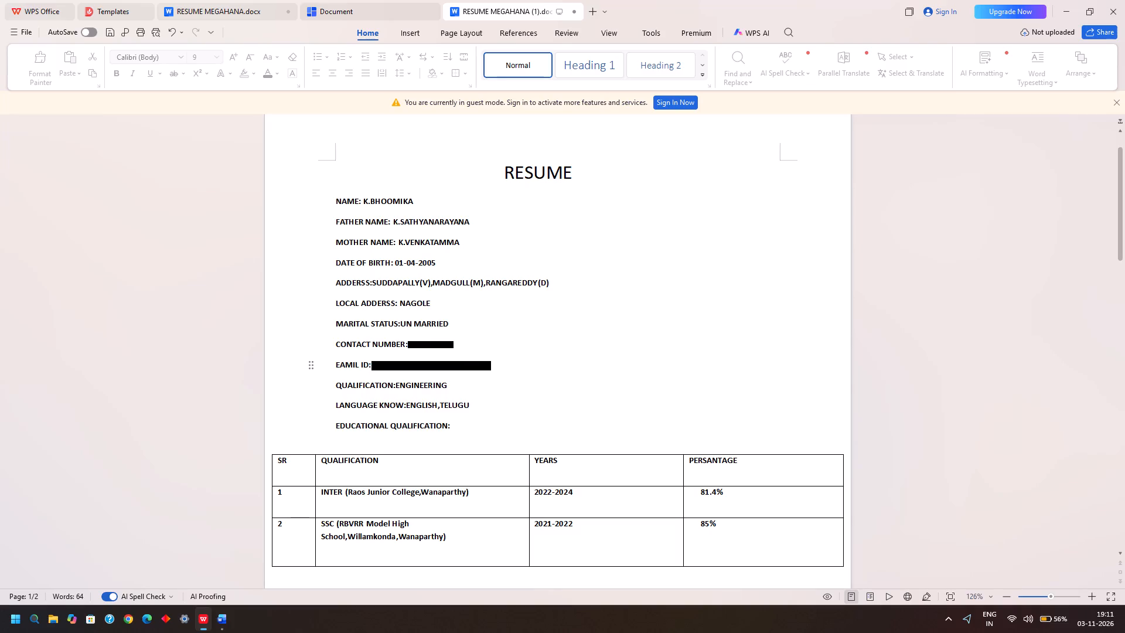
Correct the surname spelling within the new e-mail username by adding the missing p and removing the extra letter.
left_click(423, 362)
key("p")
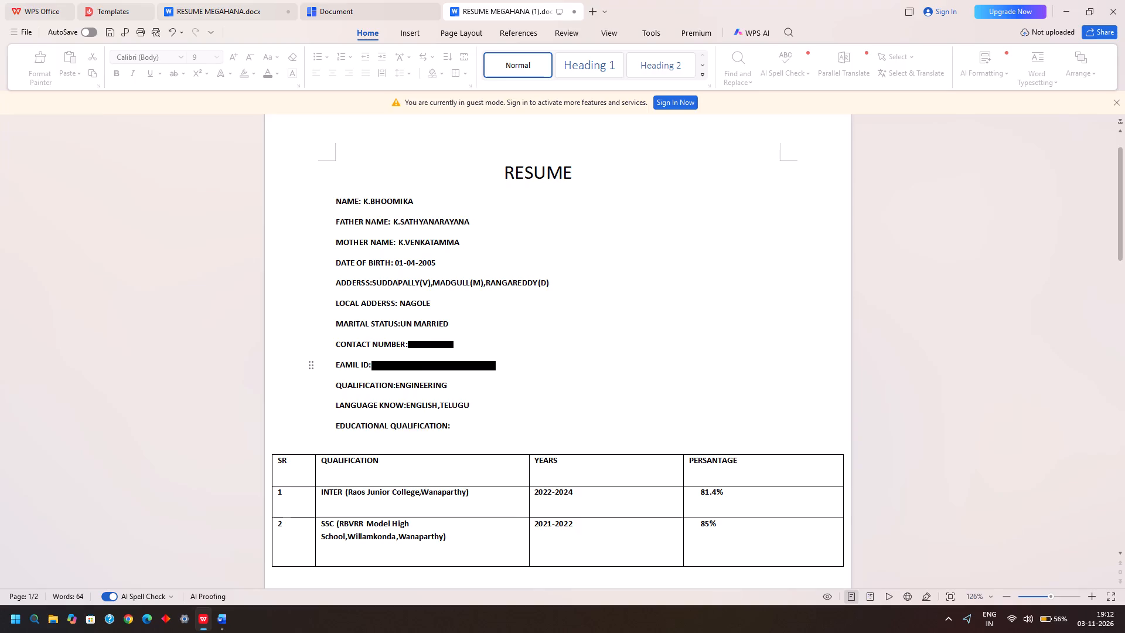
left_click(437, 366)
key("BackSpace")
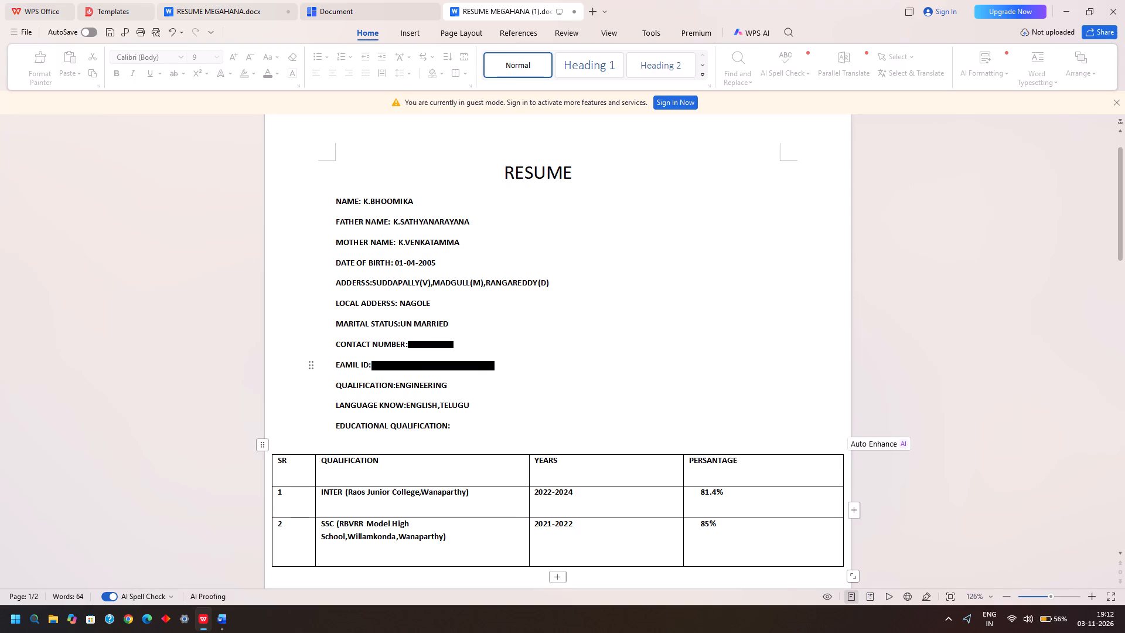
Replace the college and town inside the brackets of the INTER qualification entry with "New sri caitanyajr college".
left_click(464, 489)
key("BackSpace")
key("BackSpace")
key("BackSpace")
key("BackSpace")
key("BackSpace")
key("BackSpace")
key("BackSpace")
key("BackSpace")
key("BackSpace")
key("BackSpace")
key("BackSpace")
key("BackSpace")
key("BackSpace")
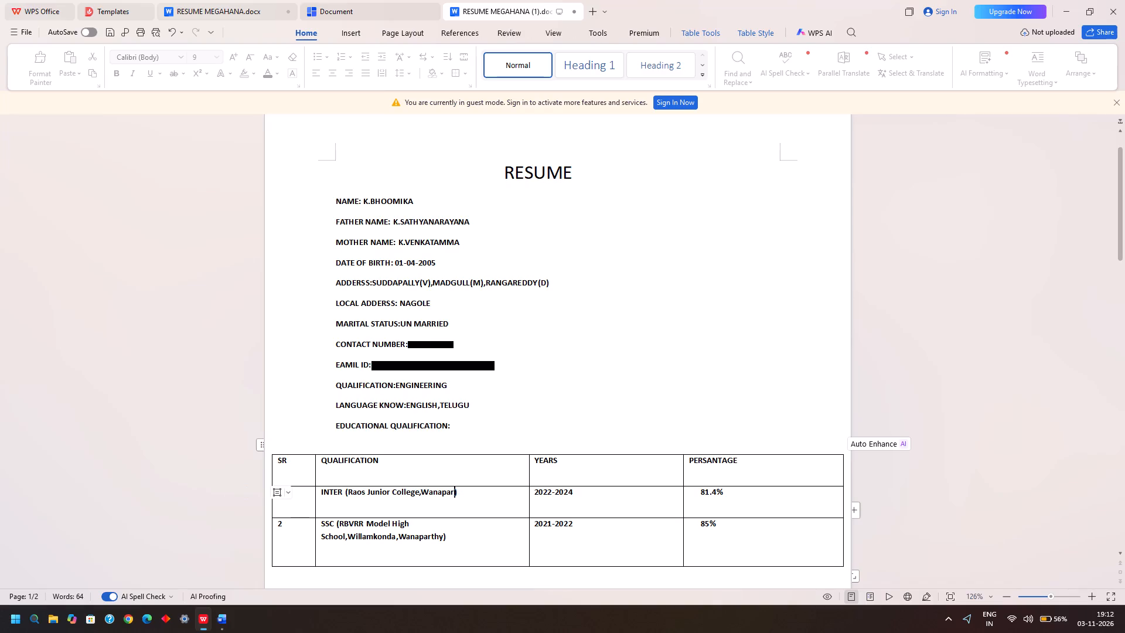
key("BackSpace")
key("BackSpace")
key("BackSpace")
key("BackSpace")
key("BackSpace")
key("BackSpace")
key("BackSpace")
key("BackSpace")
key("BackSpace")
key("BackSpace")
key("BackSpace")
key("BackSpace")
key("BackSpace")
key("BackSpace")
key("BackSpace")
key("BackSpace")
key("BackSpace")
key("BackSpace")
key("BackSpace")
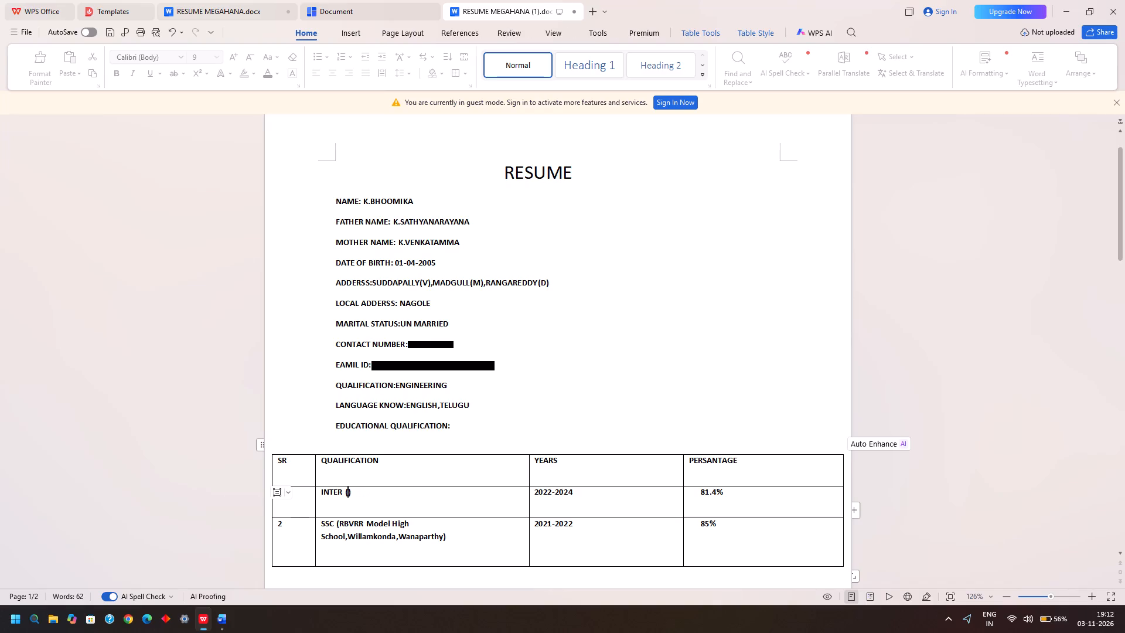
key("n")
type("ew sri caitanya")
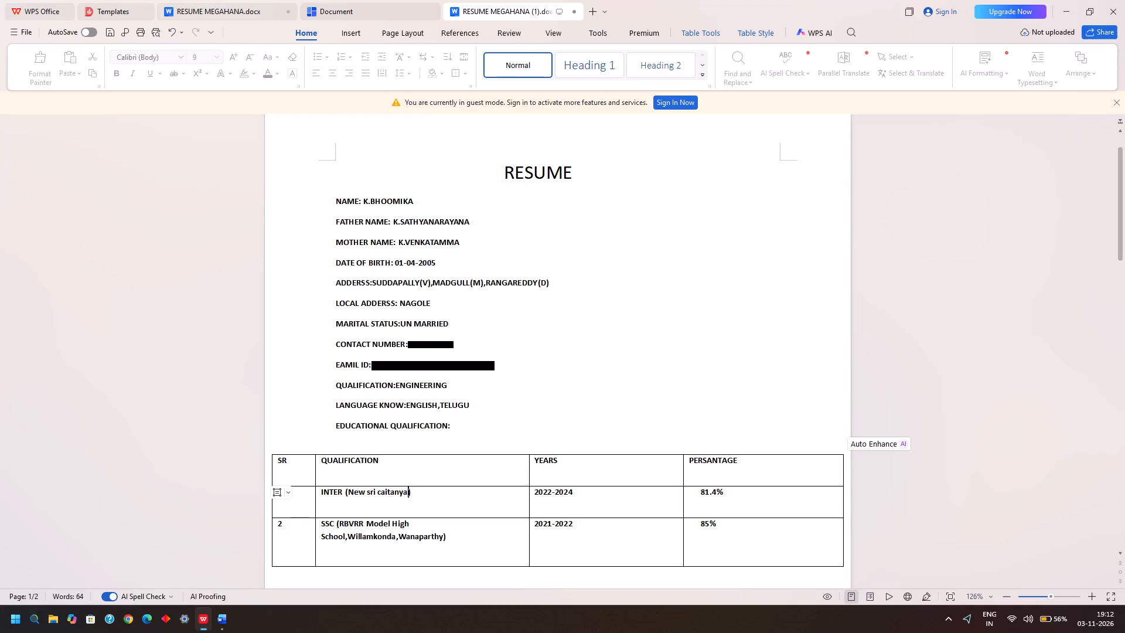
type("jr college")
Correct the INTER college name to "New sri chaitanya jr college" and add a comma and a space after it.
left_click(382, 494)
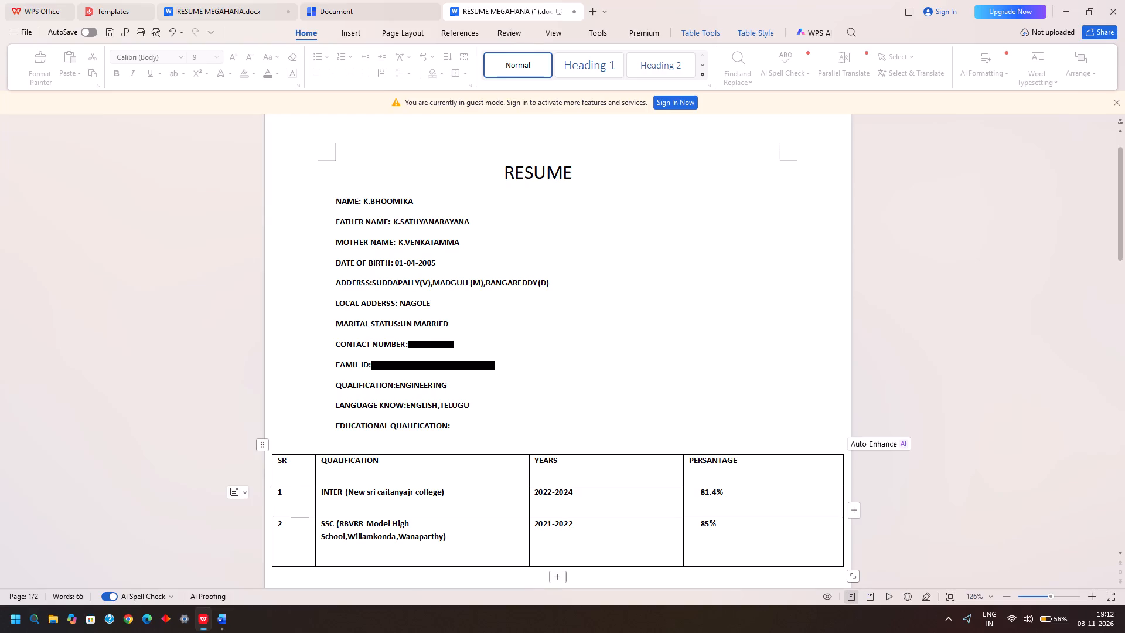
key("h")
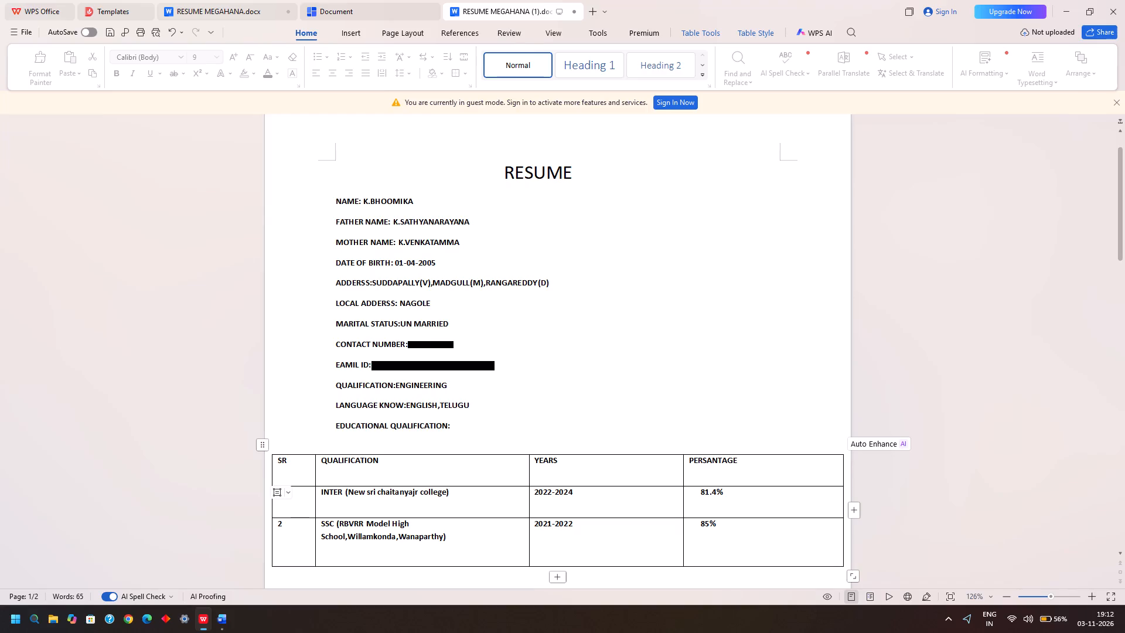
left_click(445, 492)
key("comma")
key("space")
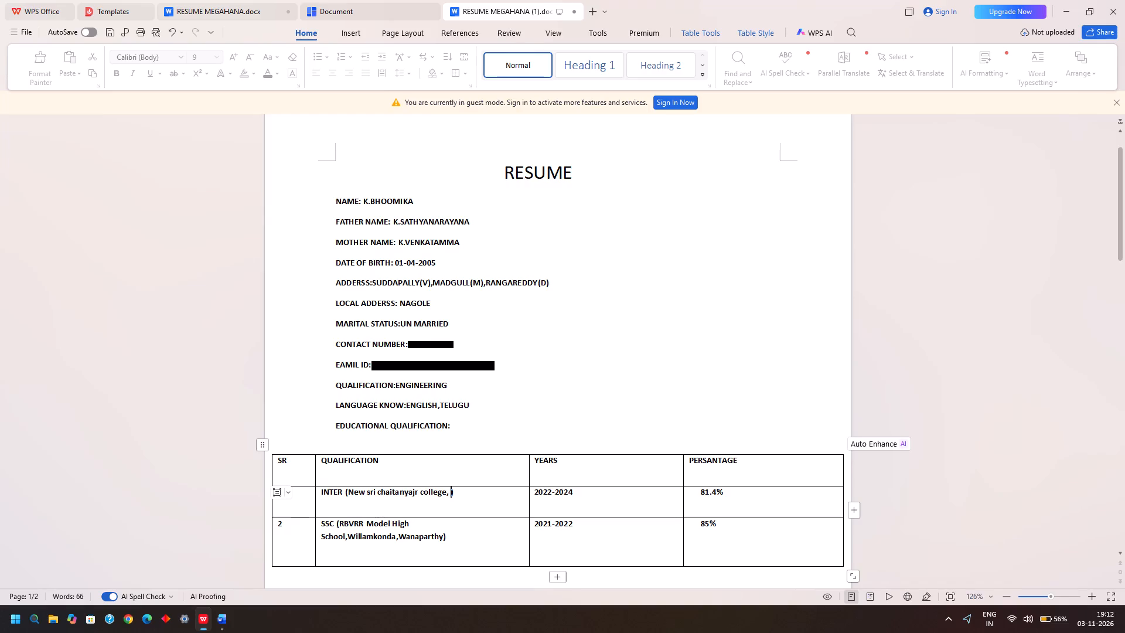
left_click(411, 494)
key("space")
key("space")
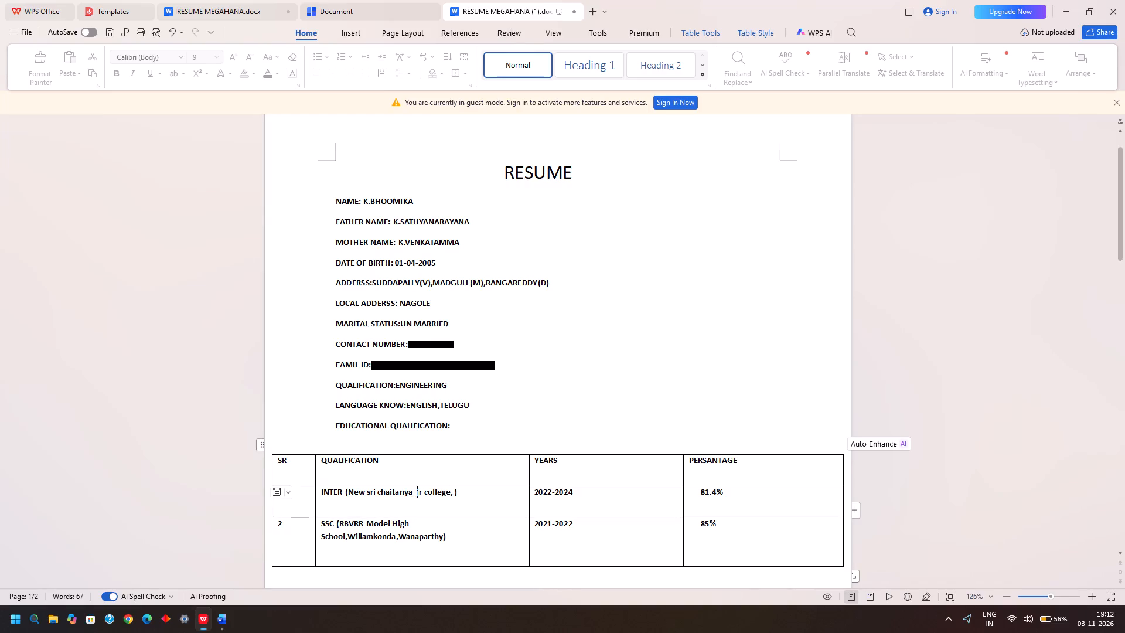
key("BackSpace")
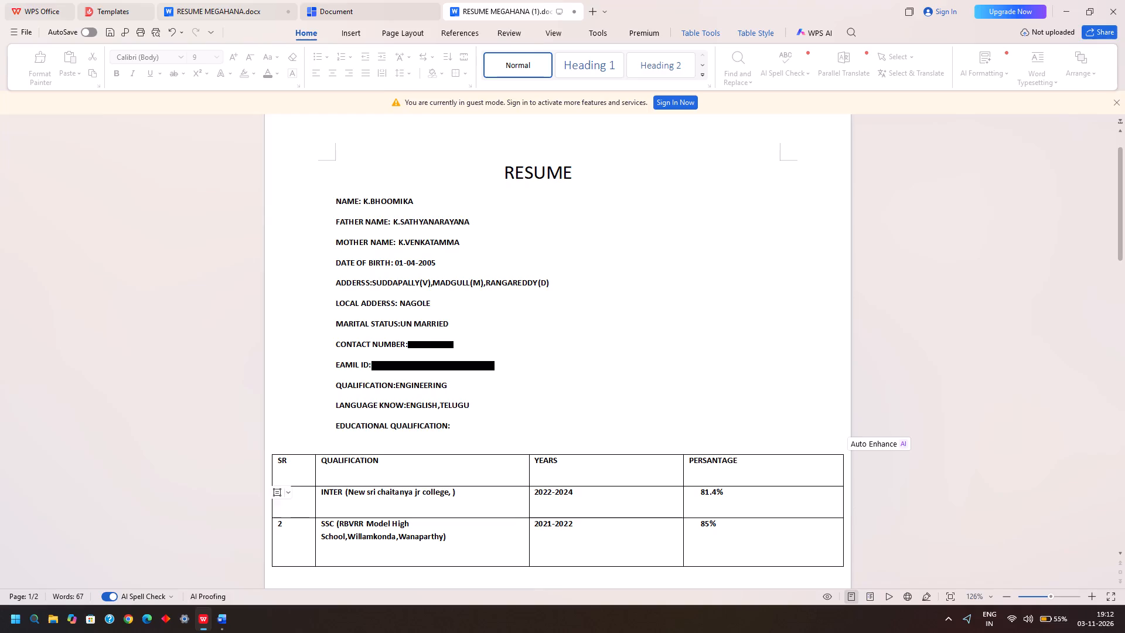
left_click(399, 493)
left_click(400, 492)
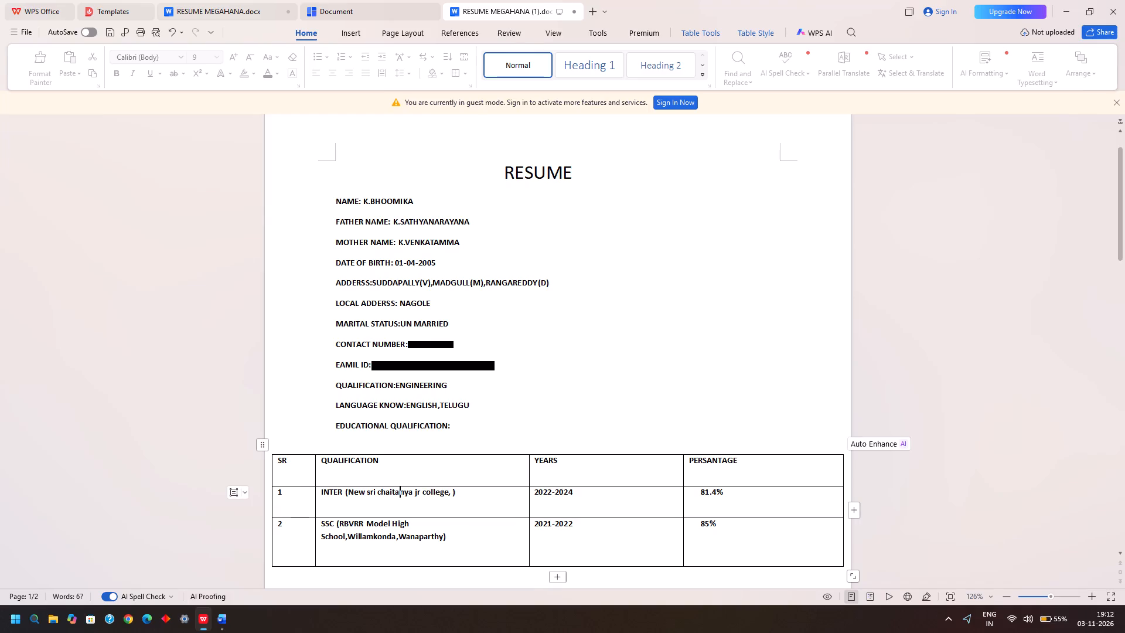
key("BackSpace")
key("a")
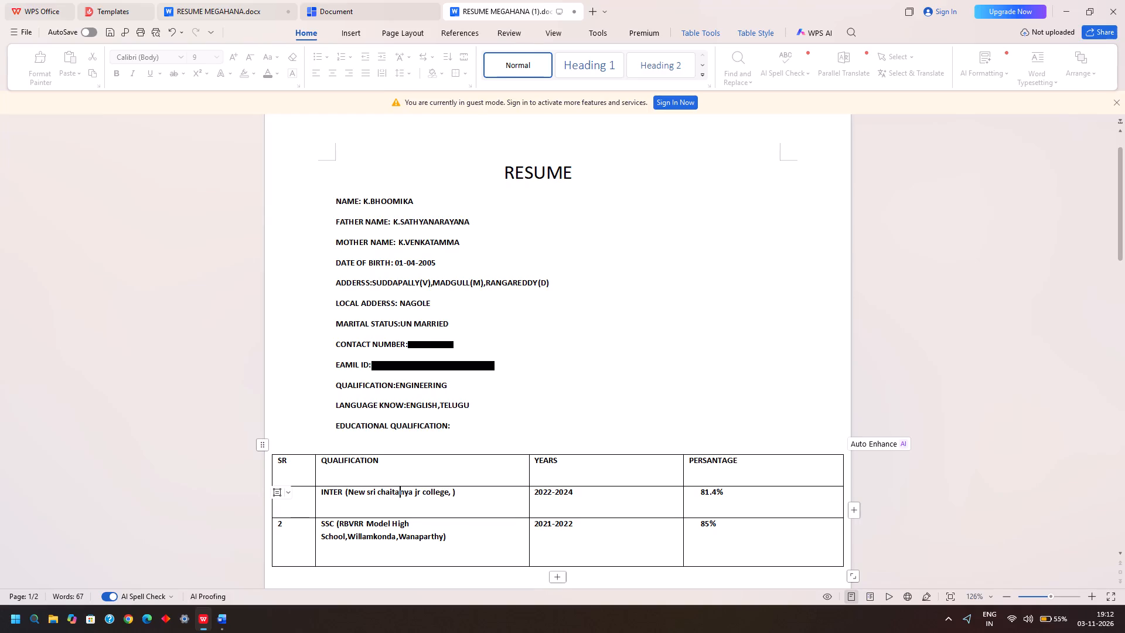
Add the locality "Turkayamjal" after the college name inside the INTER entry's brackets.
left_click(452, 496)
type("TU")
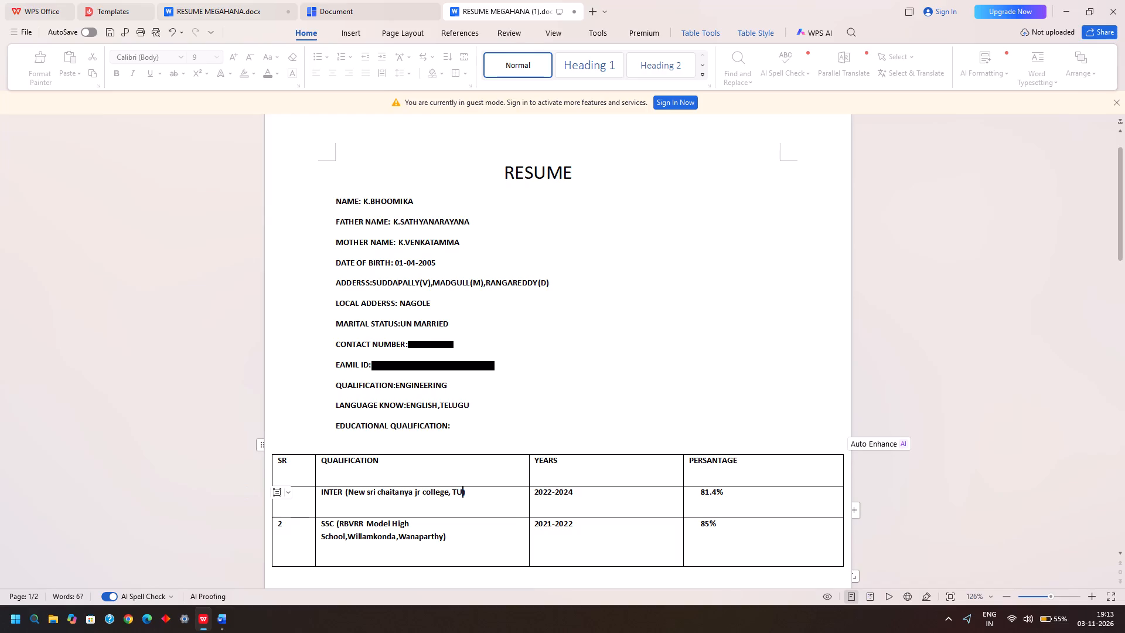
key("BackSpace")
key("u")
type("rkam")
key("a")
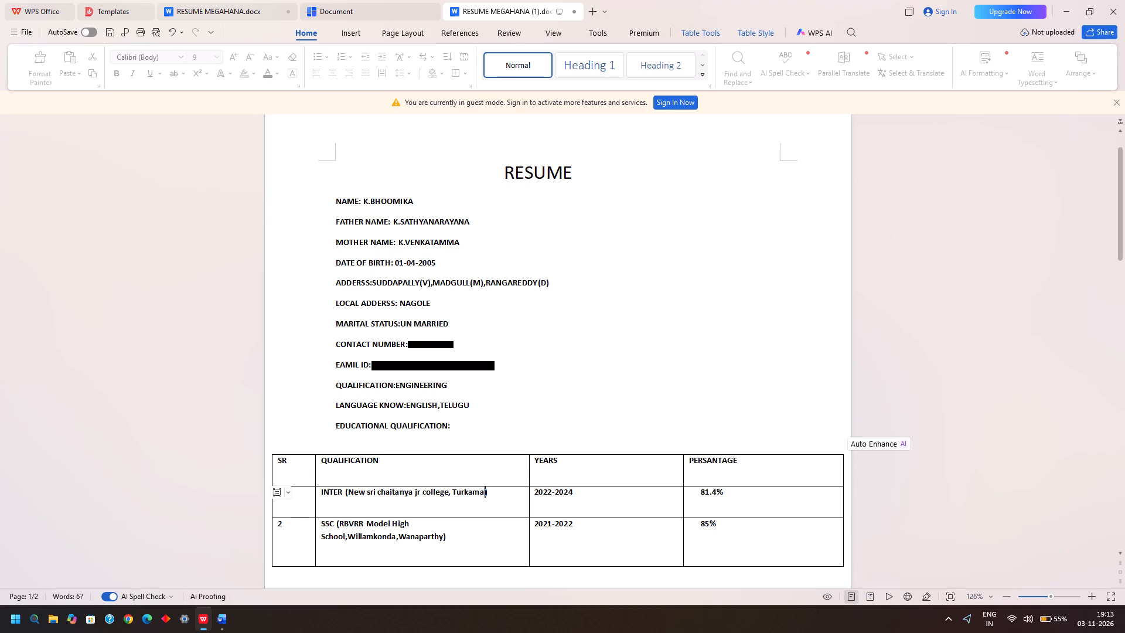
key("BackSpace")
key("BackSpace")
type("ya")
type("ja")
key("semicolon")
key("BackSpace")
type("ml")
key("BackSpace")
type("al")
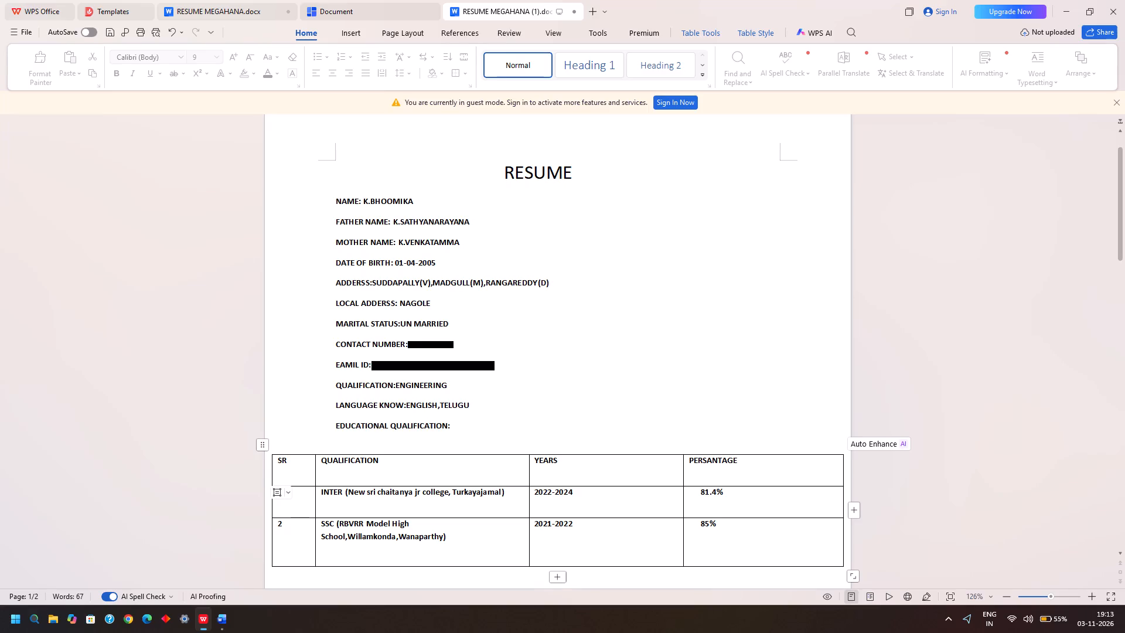
key("BackSpace")
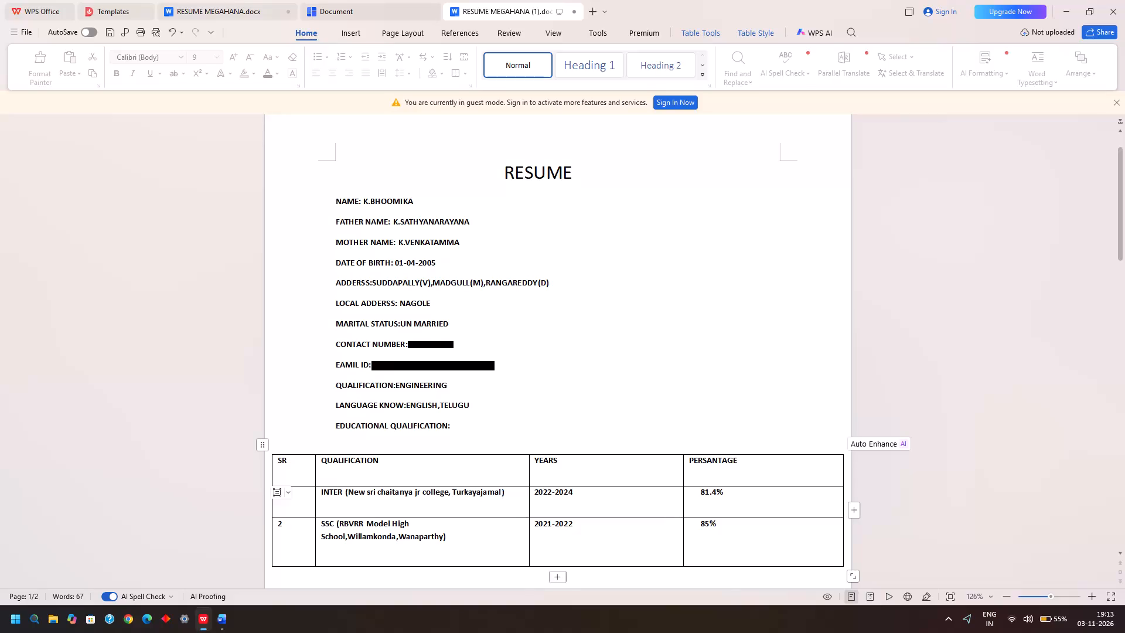
key("BackSpace")
key("BackSpace")
key("BackSpace")
key("BackSpace")
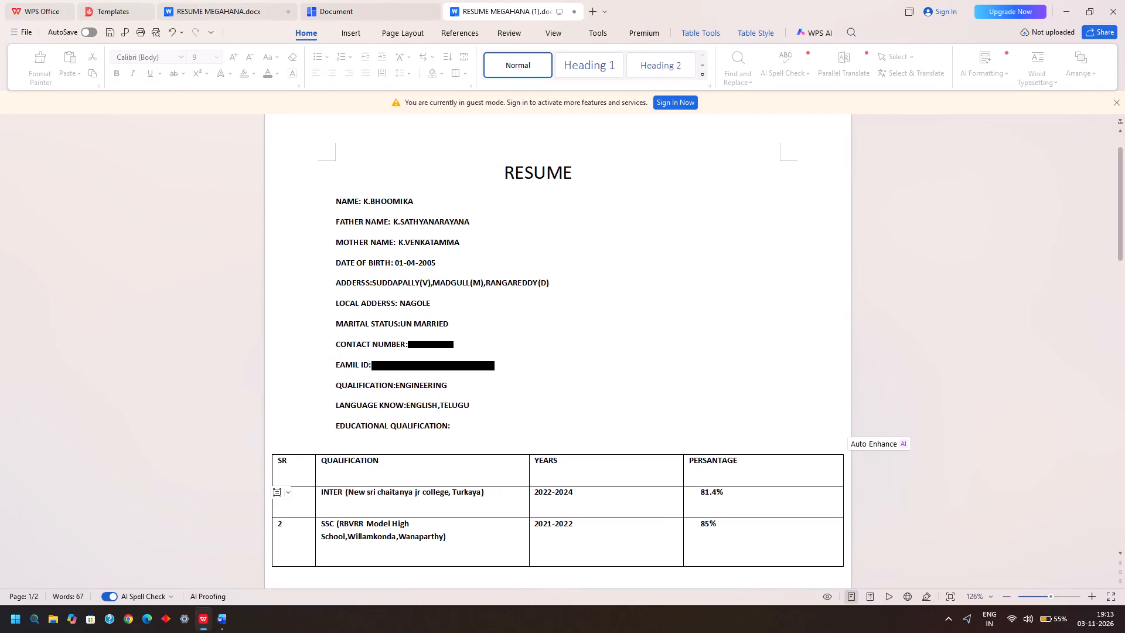
type("mjal")
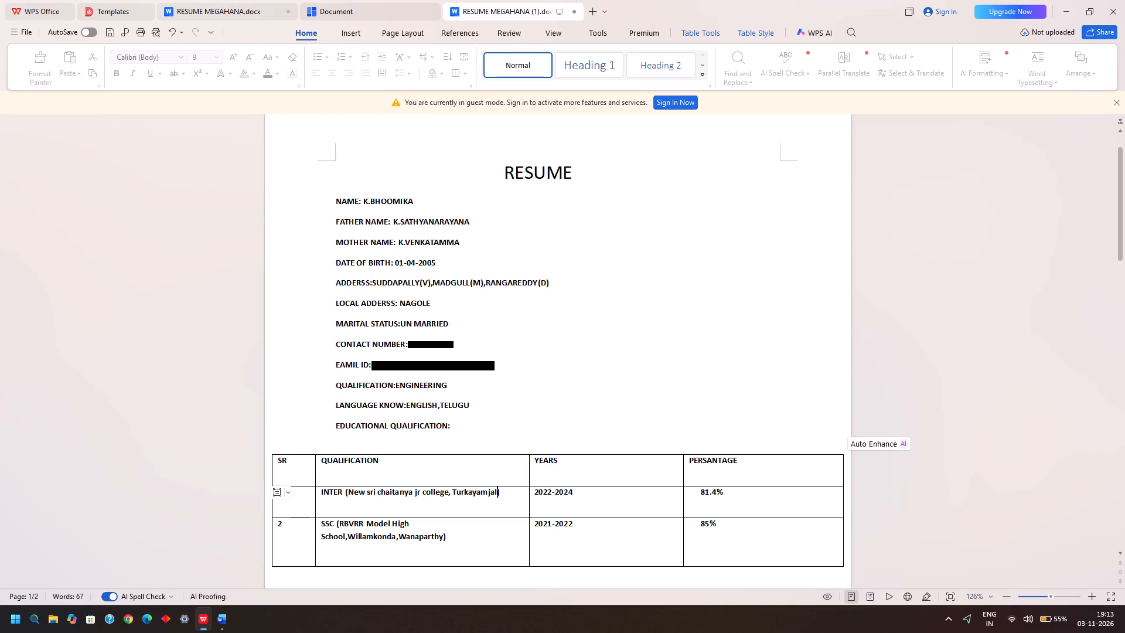
Add a comma and the district "RangaReddy" after Turkayamjal in the INTER entry.
key("comma")
type("angar")
key("BackSpace")
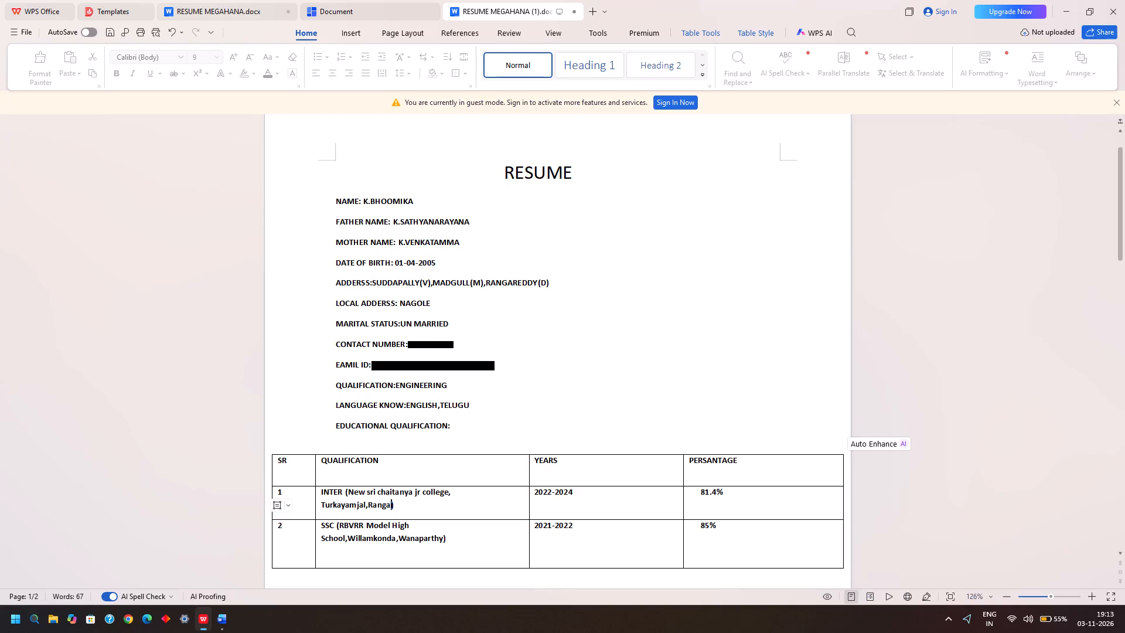
key("r")
type("eddy")
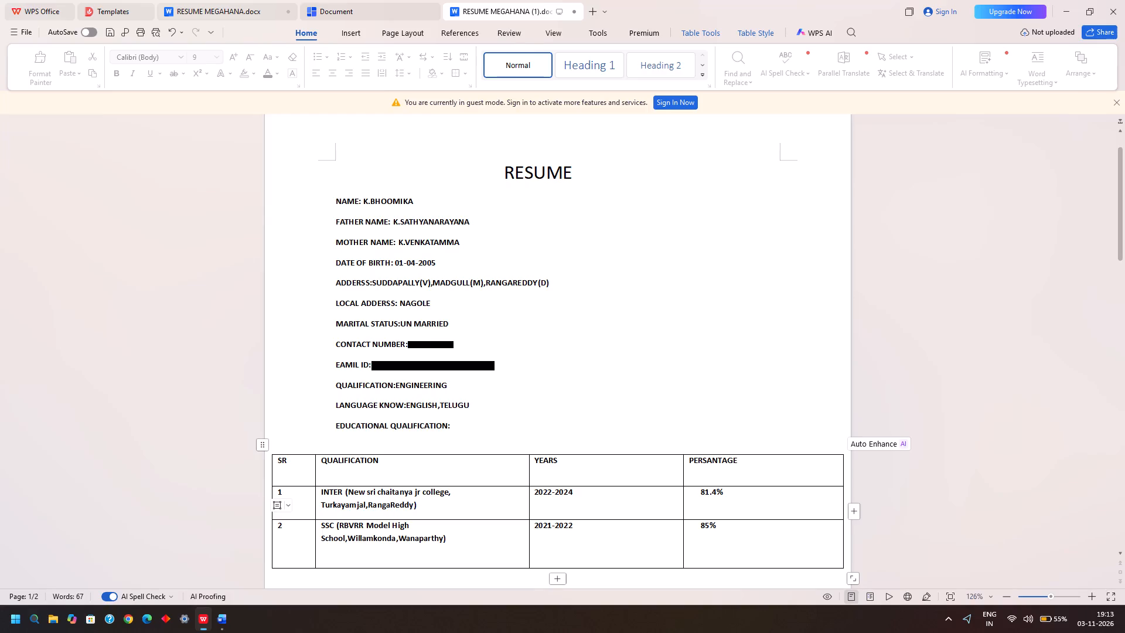
Replace the school and place details inside the brackets of the SSC qualification entry with "ZPHS High School,".
left_click(444, 537)
key("BackSpace")
key("BackSpace")
key("BackSpace")
key("BackSpace")
key("BackSpace")
key("BackSpace")
key("BackSpace")
key("BackSpace")
key("BackSpace")
key("BackSpace")
key("BackSpace")
key("BackSpace")
key("BackSpace")
key("BackSpace")
key("BackSpace")
key("BackSpace")
key("BackSpace")
key("BackSpace")
key("BackSpace")
key("BackSpace")
key("BackSpace")
key("BackSpace")
key("BackSpace")
key("BackSpace")
key("BackSpace")
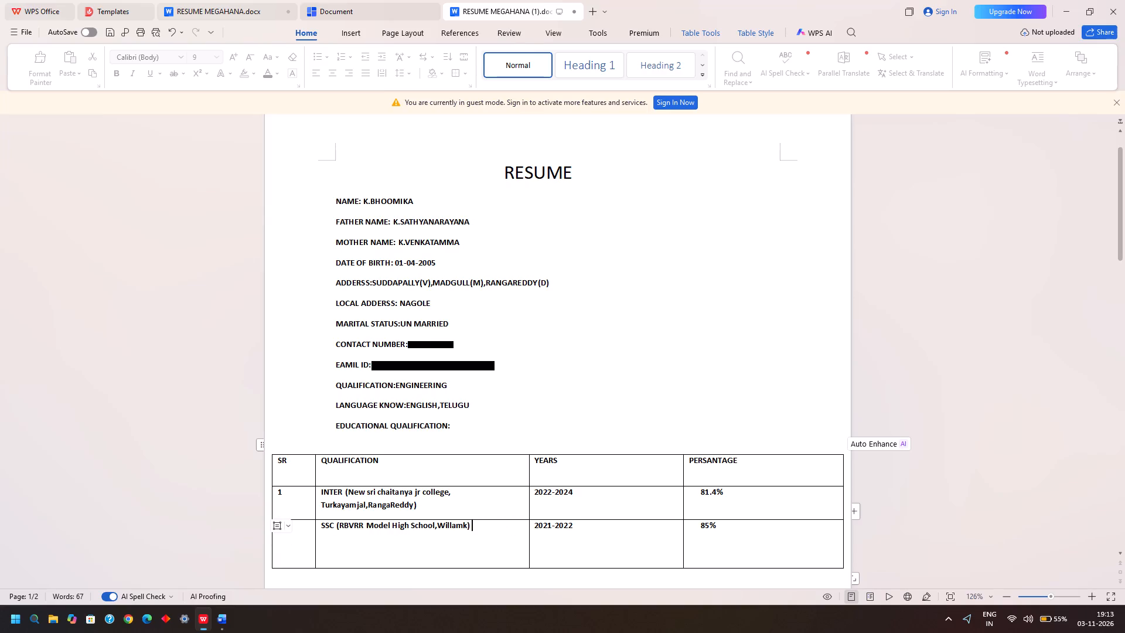
key("BackSpace")
key("BackSpace")
key("BackSpace")
key("BackSpace")
key("BackSpace")
key("BackSpace")
key("BackSpace")
key("BackSpace")
key("BackSpace")
key("BackSpace")
key("BackSpace")
key("BackSpace")
key("BackSpace")
key("BackSpace")
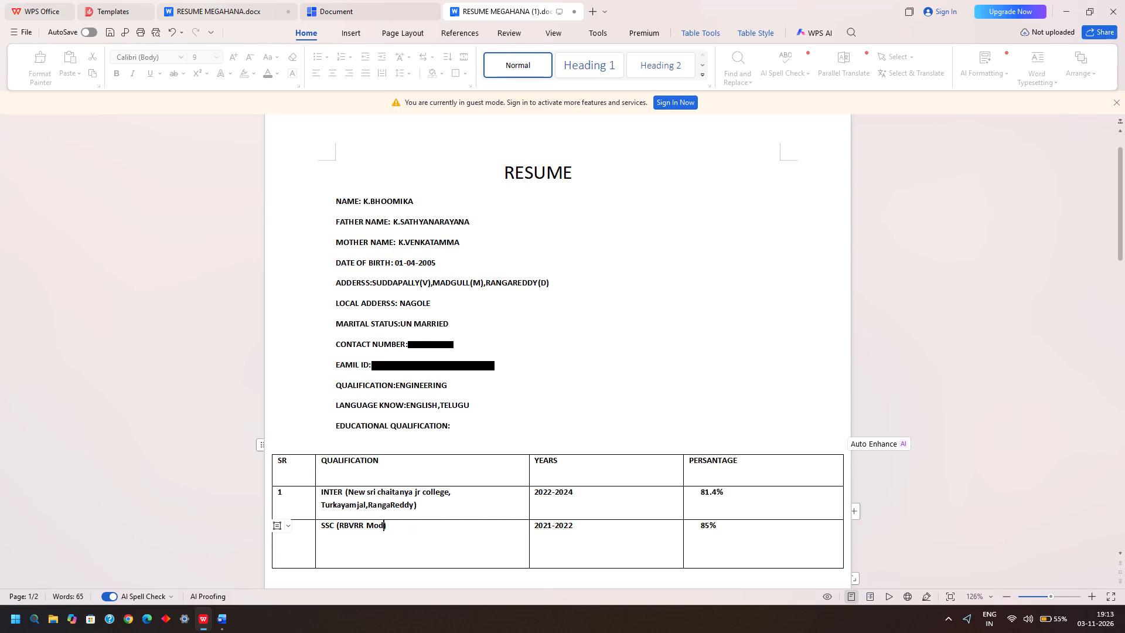
key("BackSpace")
key("BackSpace")
key("BackSpace")
key("BackSpace")
key("BackSpace")
key("BackSpace")
key("BackSpace")
key("BackSpace")
key("BackSpace")
type("ZPHS")
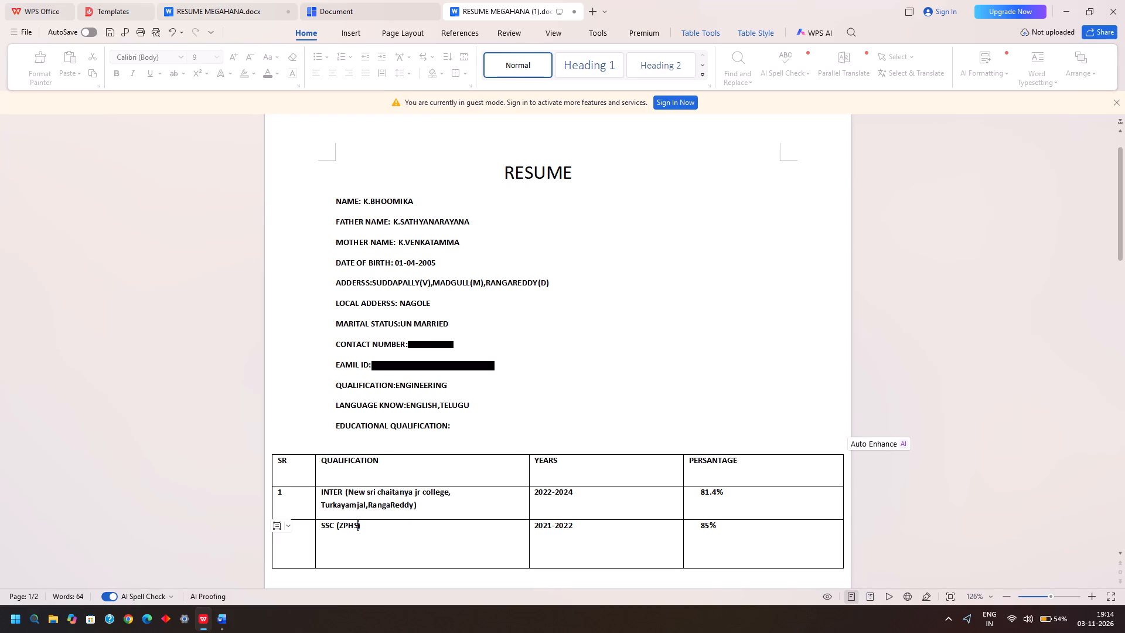
key("space")
key("h")
key("i")
type("gh")
key("space")
type("chool,")
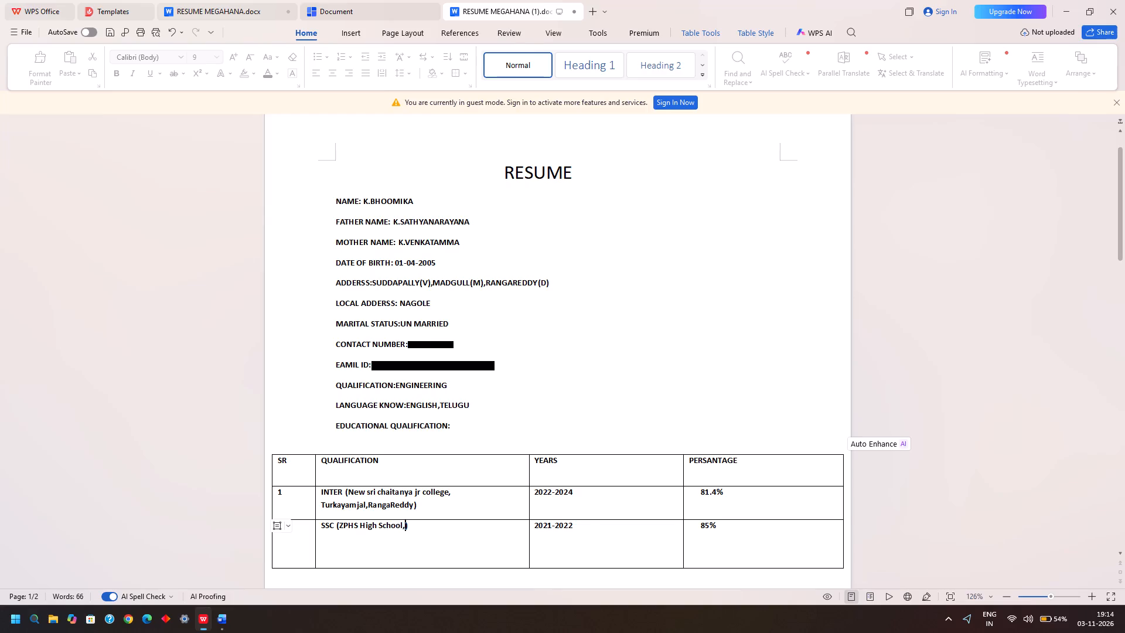
Add the village "Arkapally" after the school name inside the SSC entry's brackets.
key("a")
key("BackSpace")
key("a")
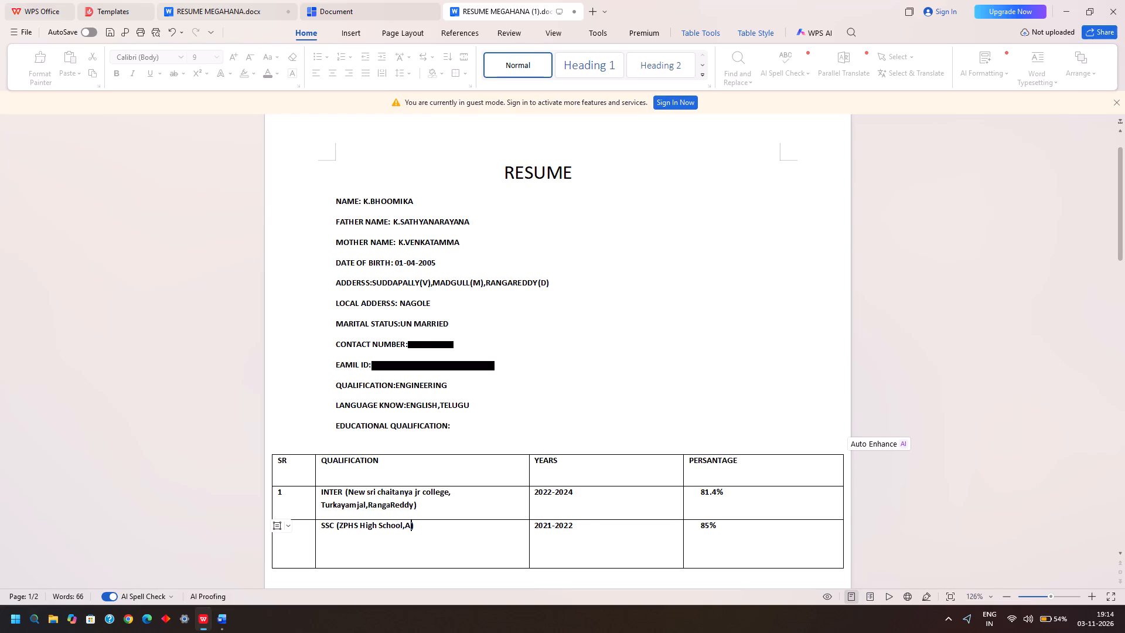
key("k")
type("apa")
type("lly")
Add a comma and the district "RangaReddy" after Arkapally in the SSC entry.
key("comma")
key("r")
type("an")
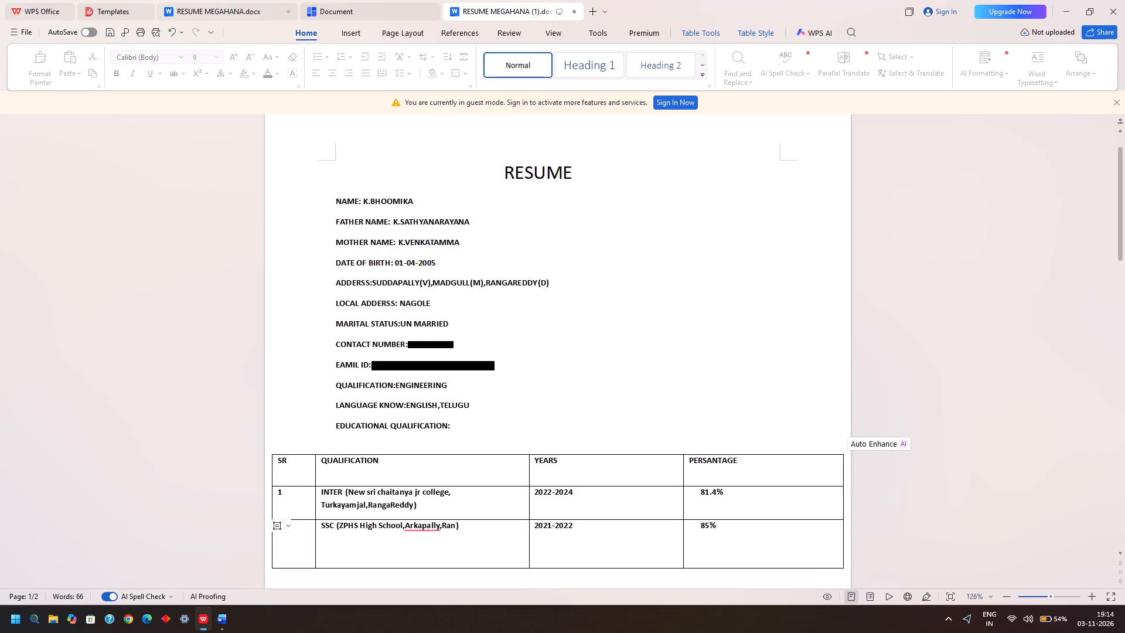
type("ga")
type("RA")
key("bracketright")
key("BackSpace")
key("BackSpace")
type("eddy")
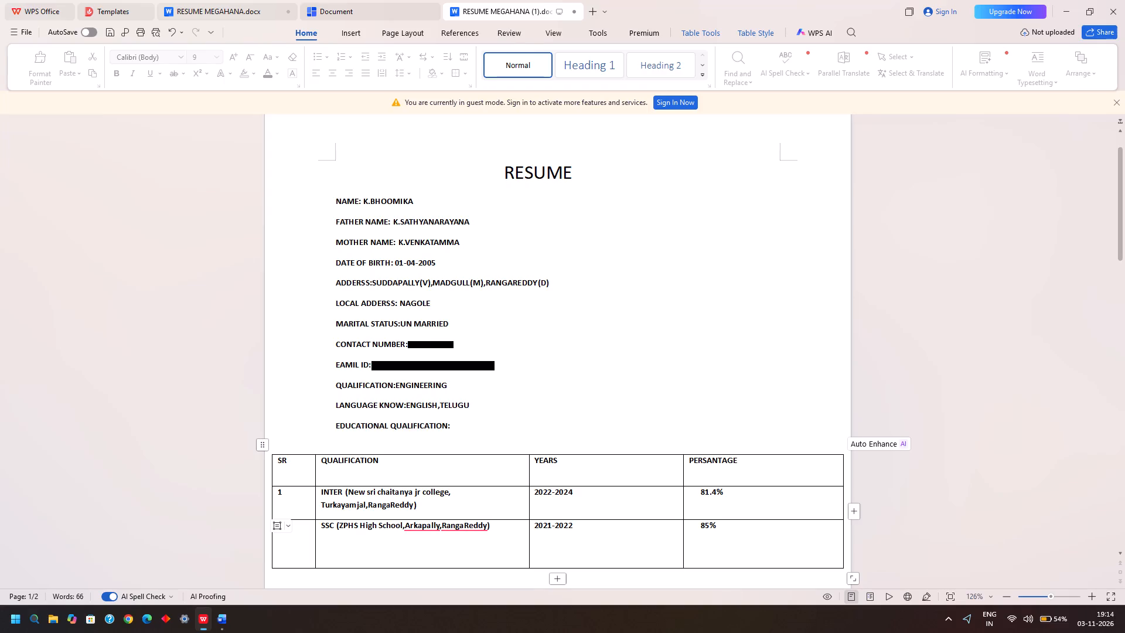
Change the percentage of the INTER row in the educational qualification table to 7.39%.
left_click(726, 495)
key("BackSpace")
key("BackSpace")
key("BackSpace")
key("BackSpace")
key("BackSpace")
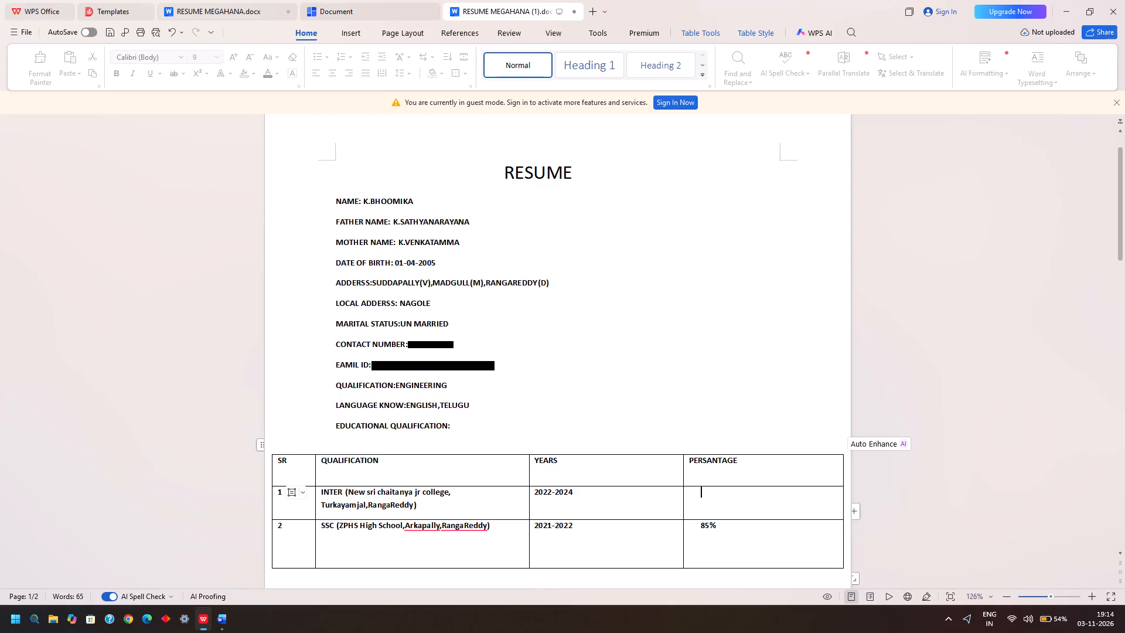
key("7")
key("period")
type("39")
key("shift+percent")
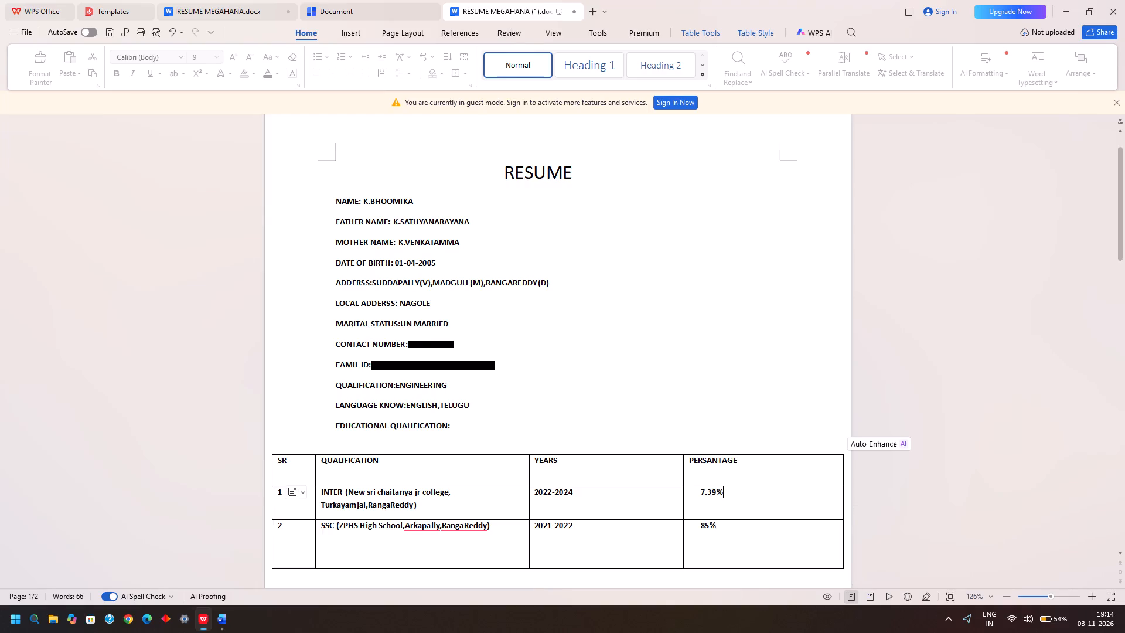
Insert a decimal point in the SSC row's percentage so that it reads 8.5%.
left_click(705, 525)
key("period")
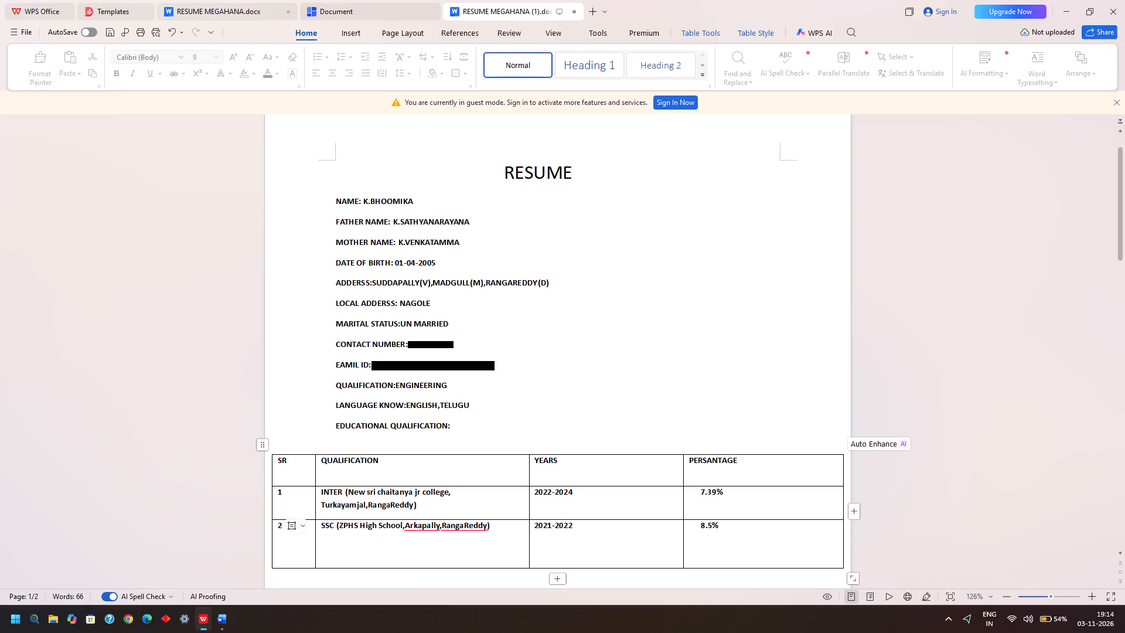
Save the edited resume document under its existing name.
left_click(9, 35)
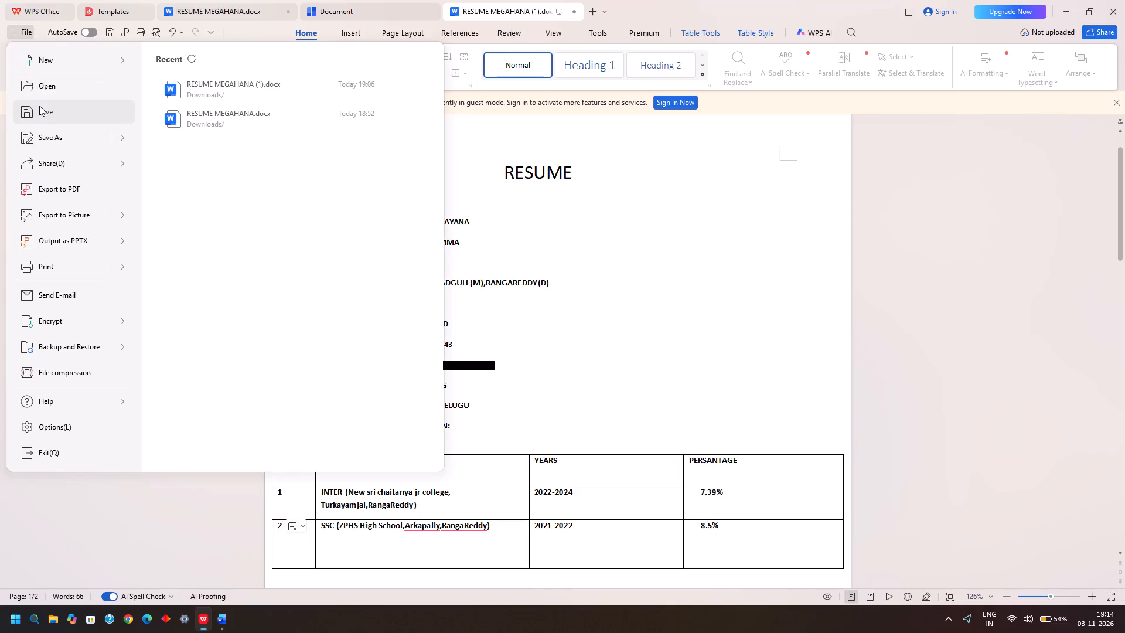
left_click(39, 105)
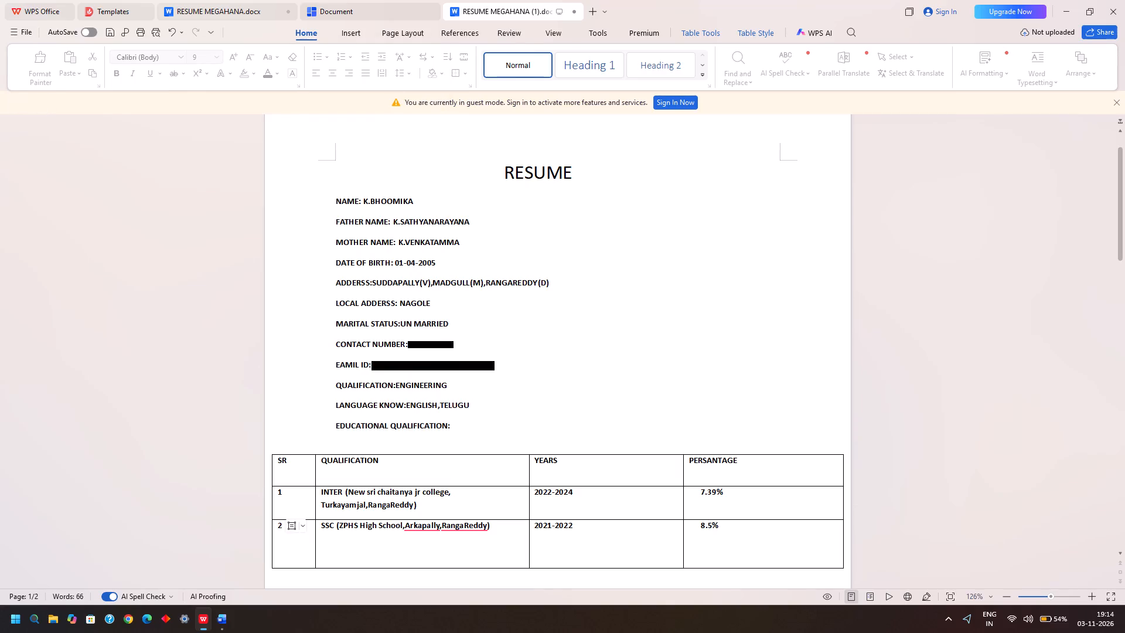
Save a copy of the resume in the Downloads folder as a Word document named "RESUME BHOOMIKA (1).docx".
left_click(12, 29)
left_click(28, 138)
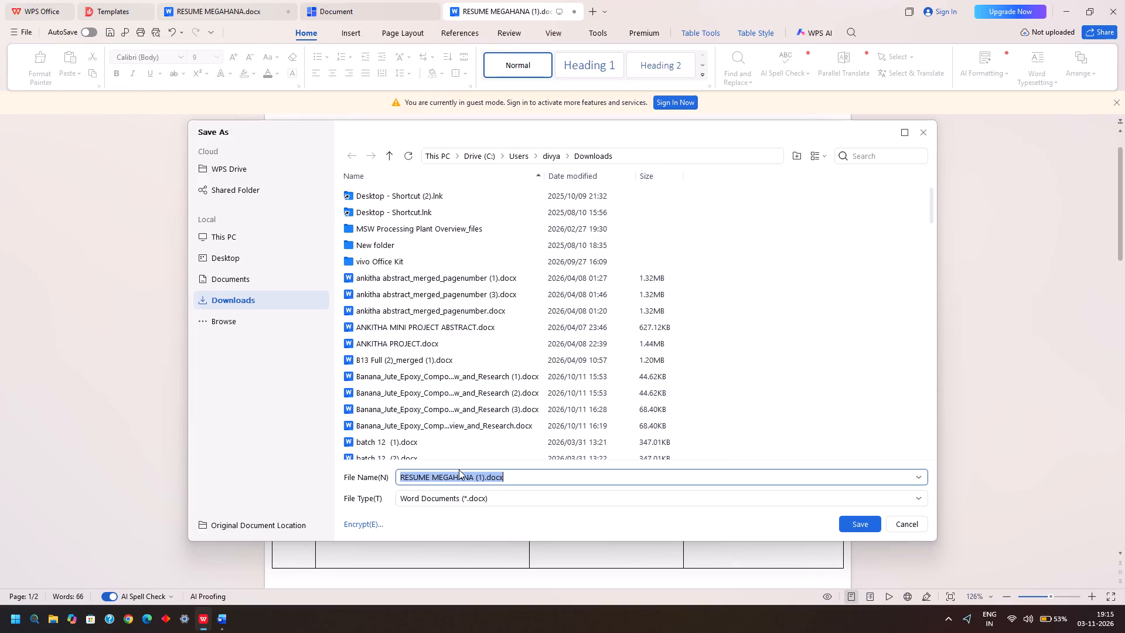
left_click(472, 478)
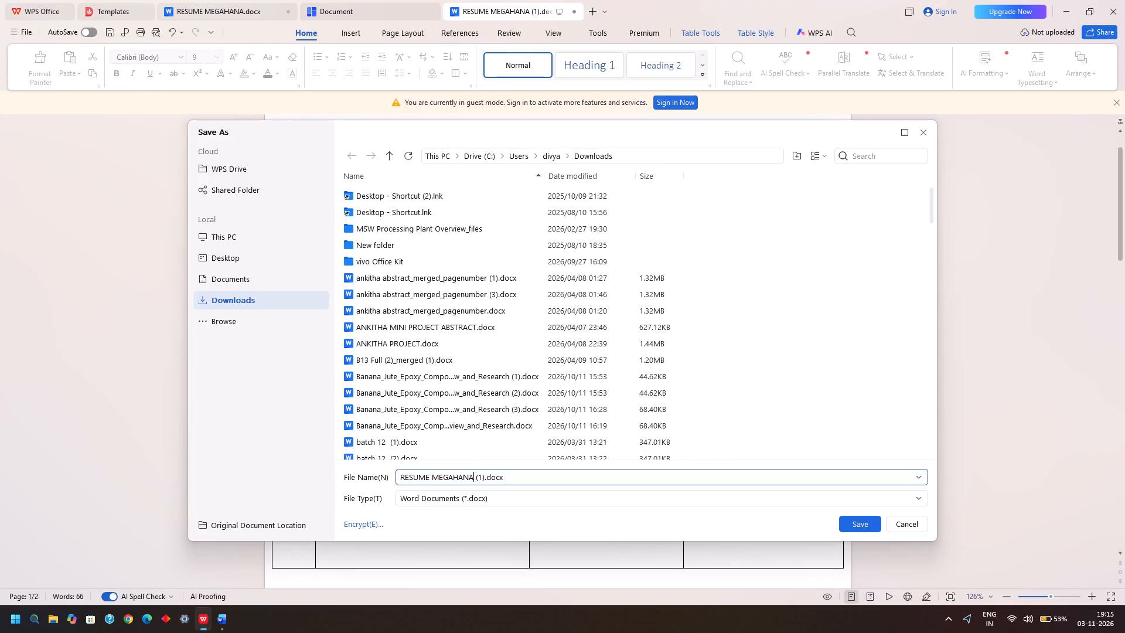
key("BackSpace")
key("BackSpace")
key("BackSpace")
key("BackSpace")
key("BackSpace")
key("BackSpace")
key("BackSpace")
key("BackSpace")
key("b")
key("h")
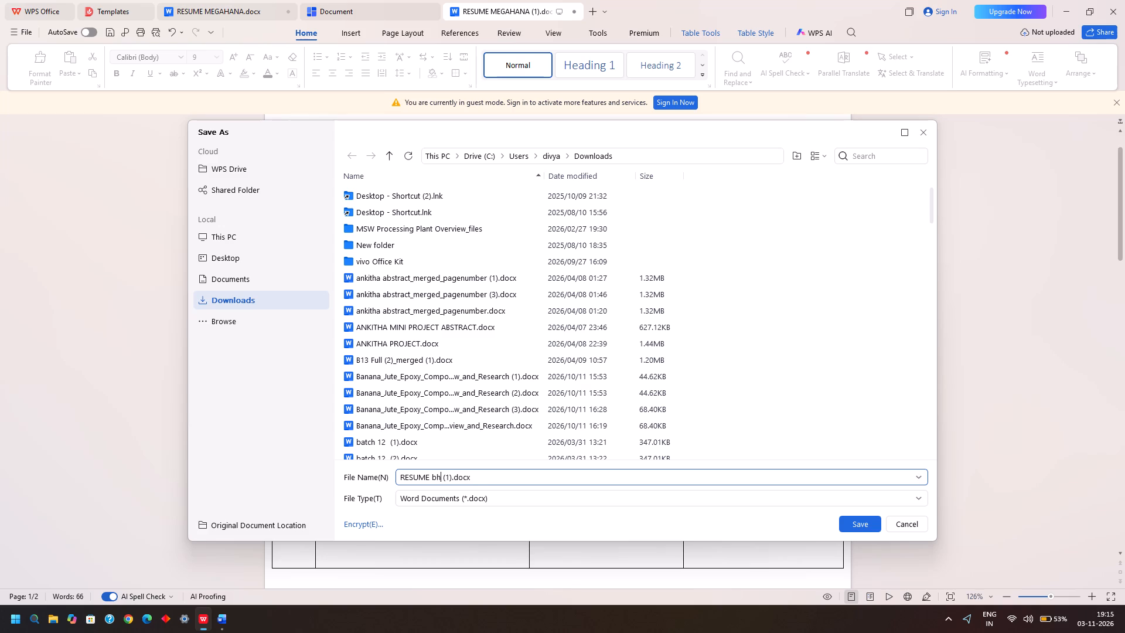
key("BackSpace")
key("BackSpace")
type("BHOOMIKA")
left_click(853, 526)
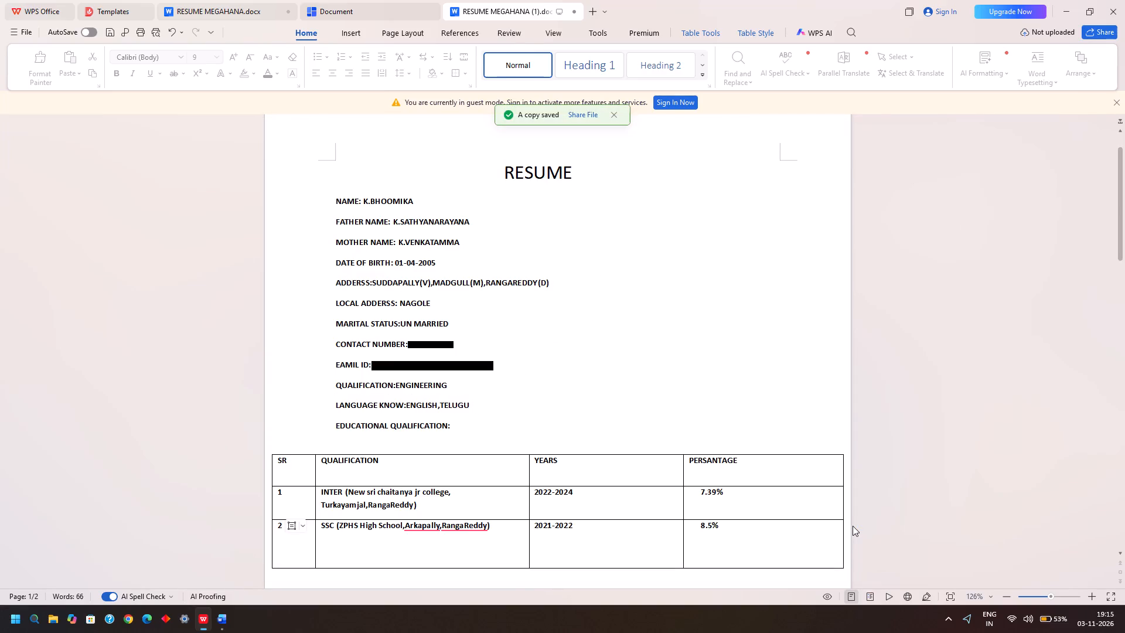
In File Explorer, find the saved resume "RESUME BHOOMIKA (1)" in the Downloads folder and open it.
left_click(58, 617)
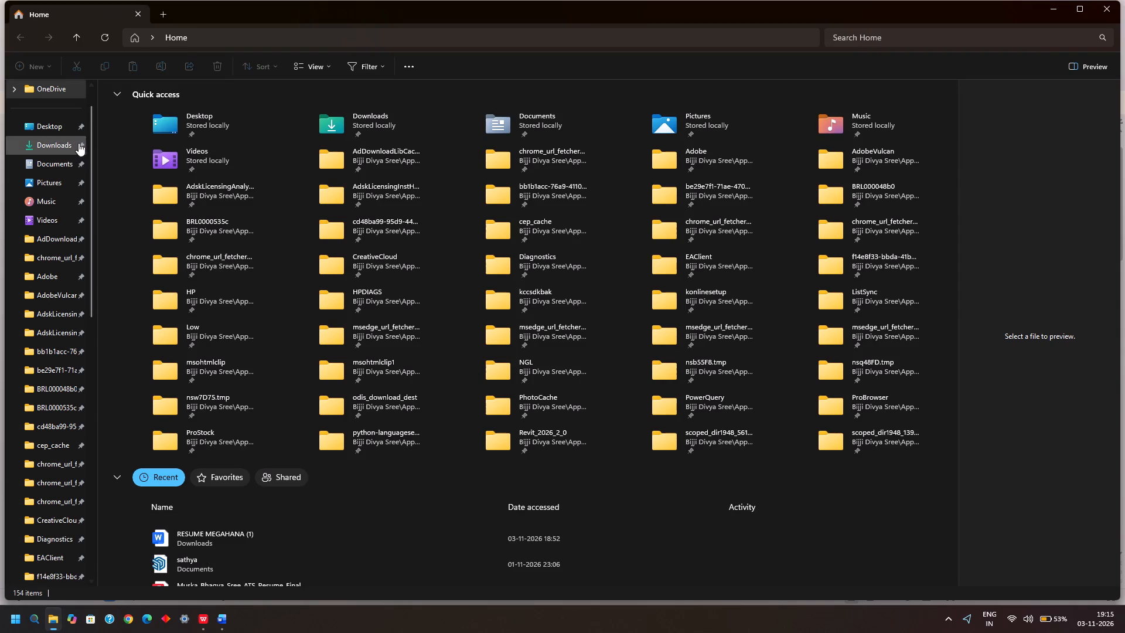
left_click(53, 127)
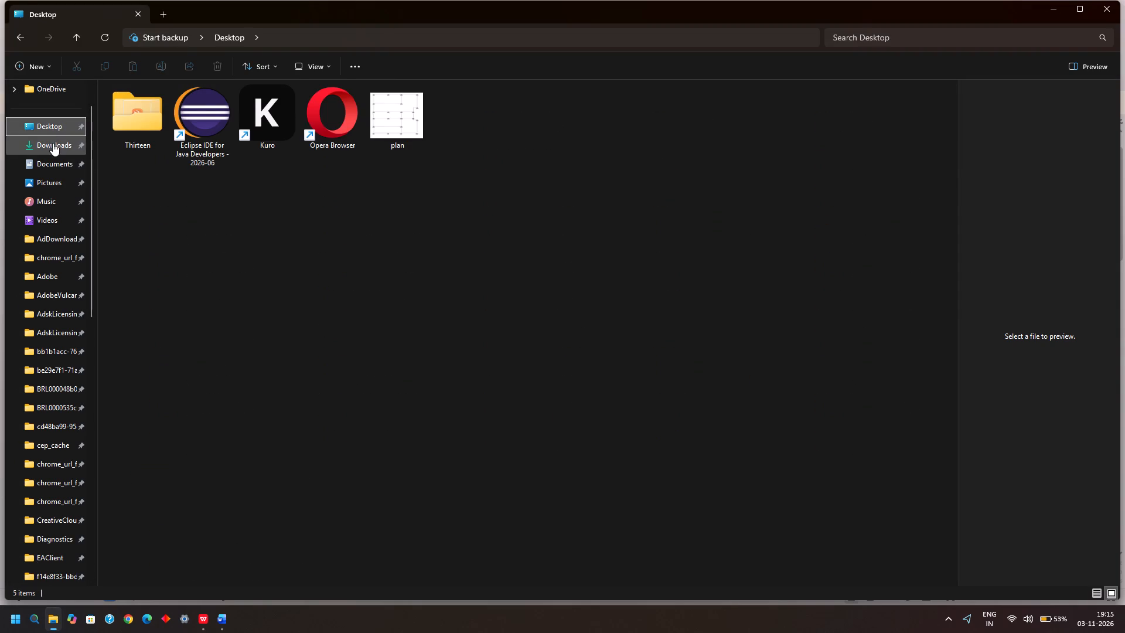
left_click(53, 161)
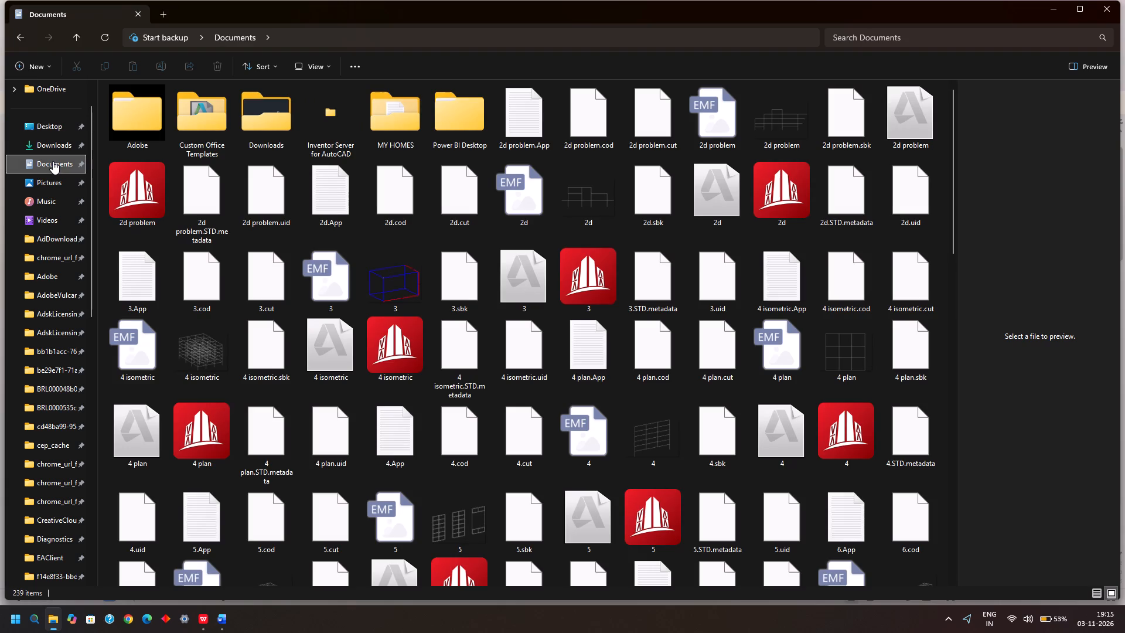
left_click(48, 125)
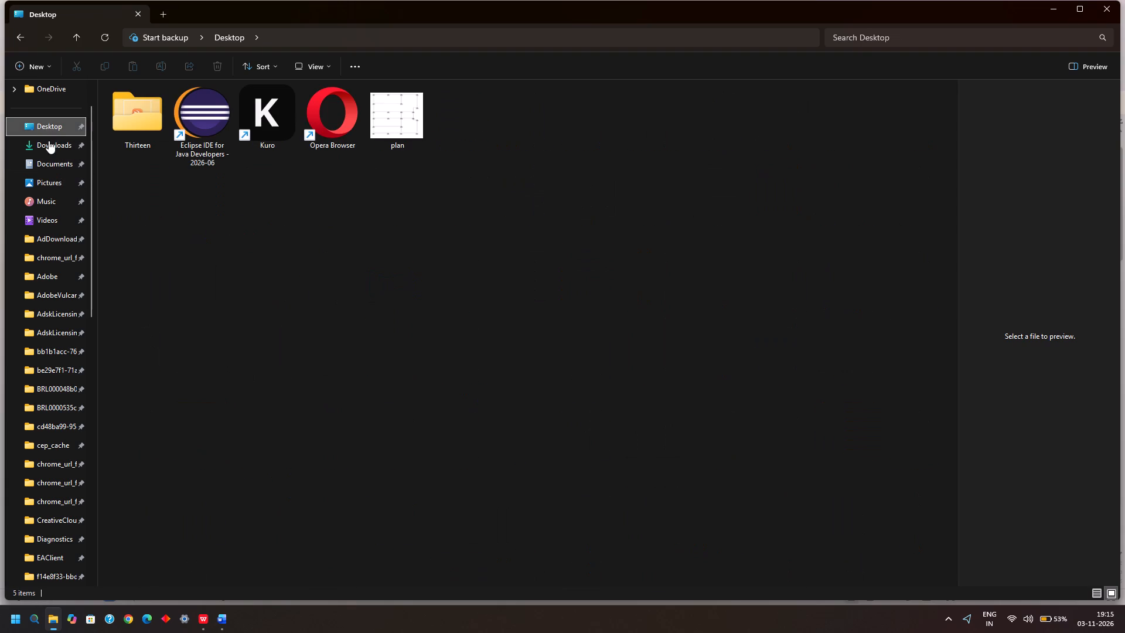
left_click(50, 148)
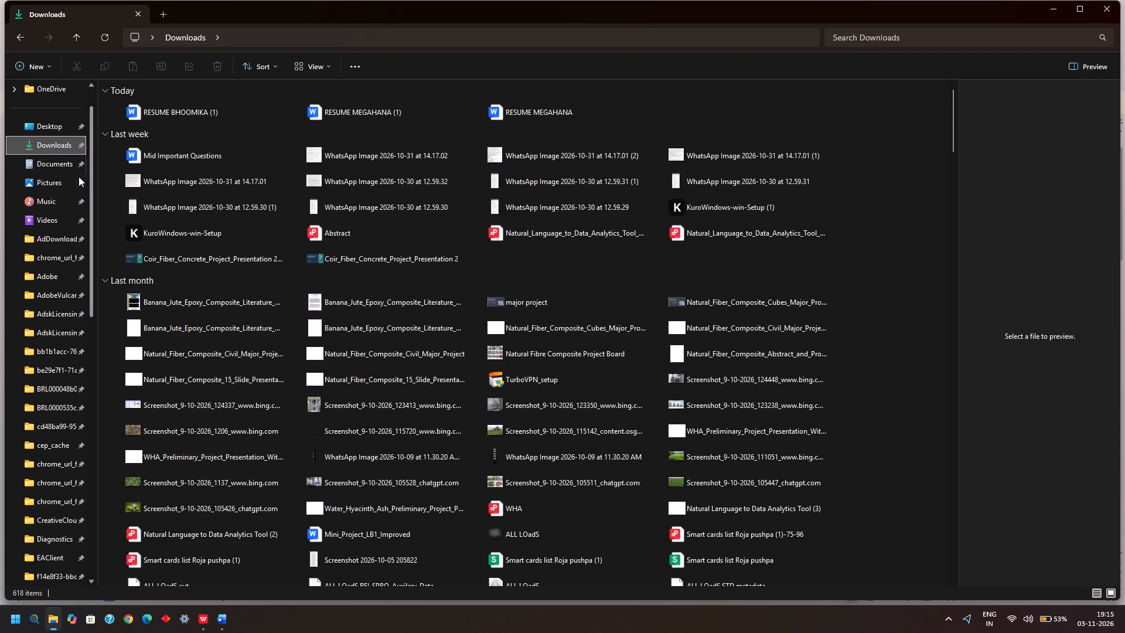
left_click(171, 110)
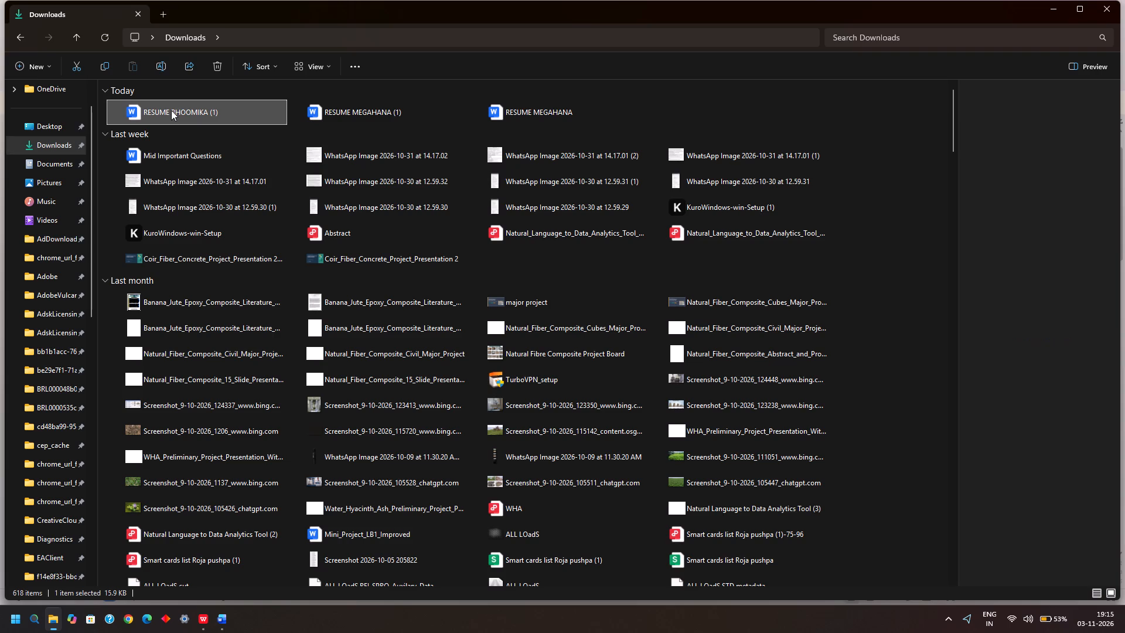
double_click(171, 110)
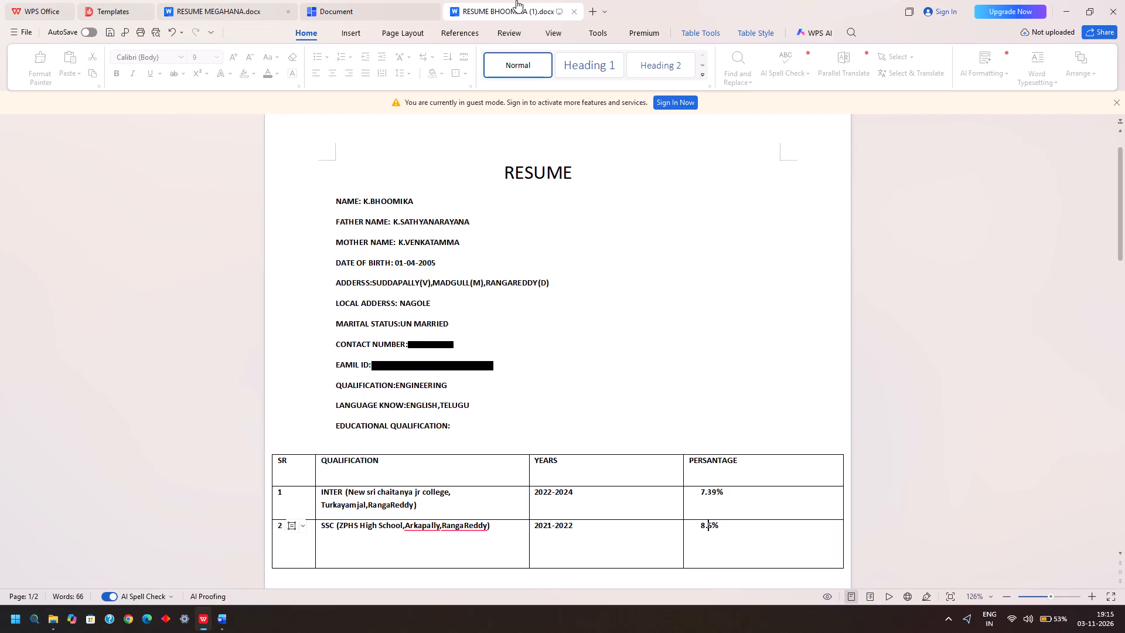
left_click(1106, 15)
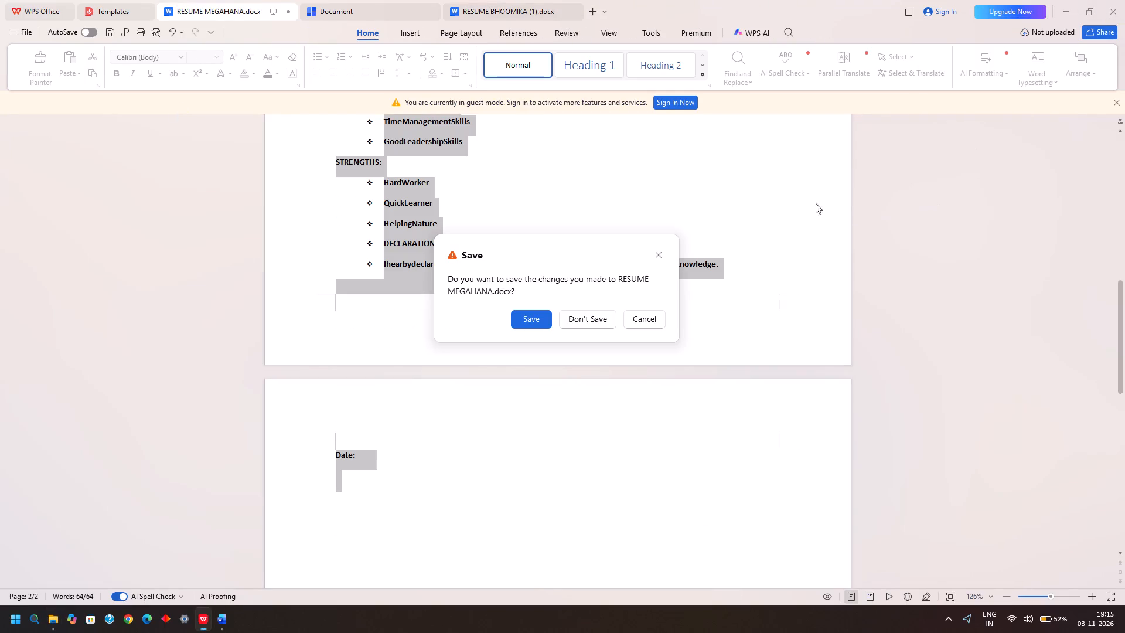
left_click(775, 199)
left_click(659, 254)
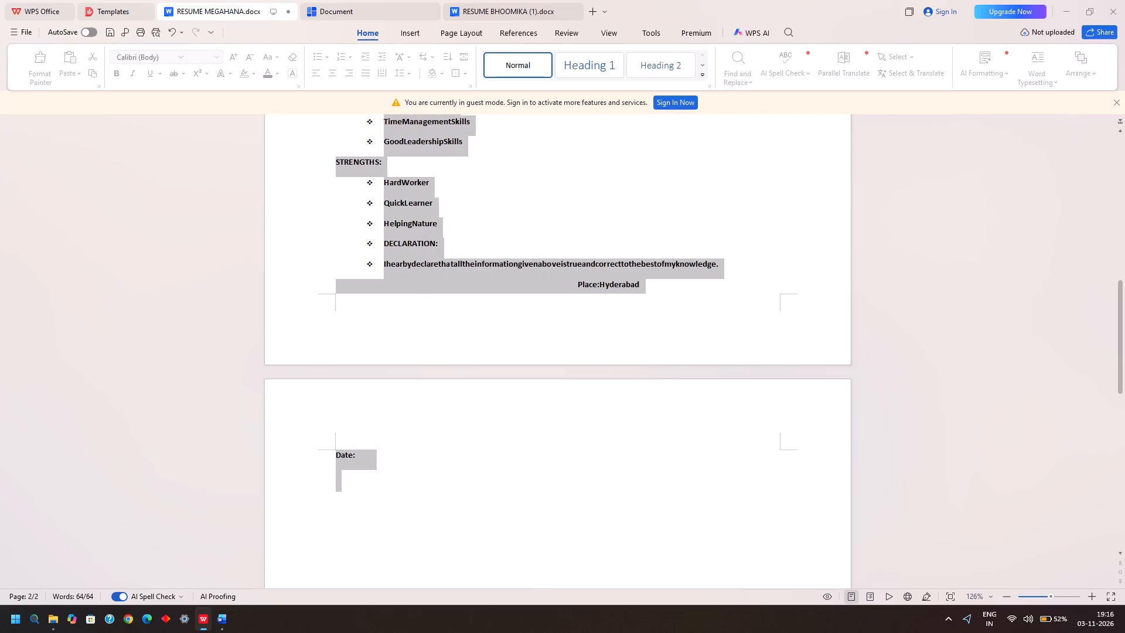
Close WPS Office with all its open documents, discarding the changes made to RESUME MEGAHANA.docx.
left_click(1110, 0)
left_click_drag(1110, 0, 766, 185)
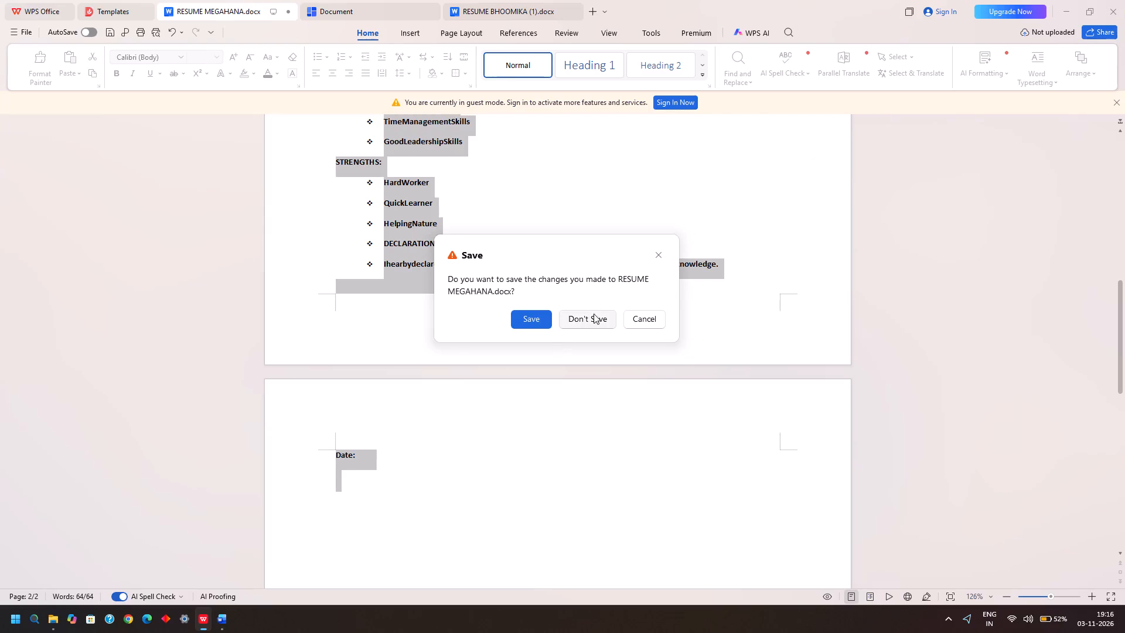
left_click(594, 312)
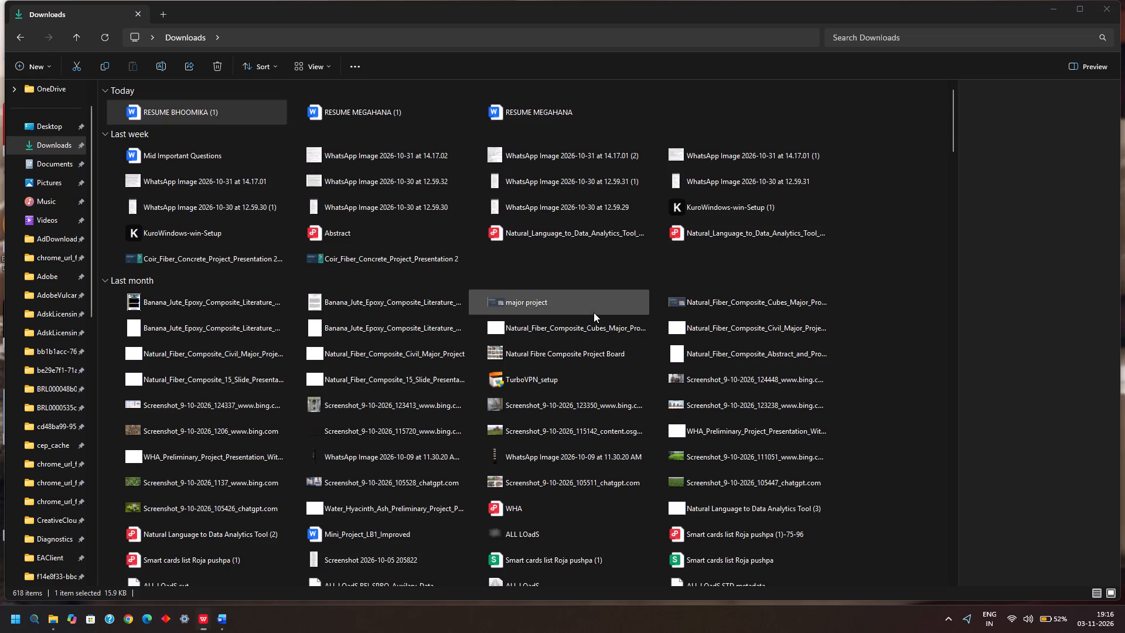
Close the File Explorer window showing the Downloads folder.
left_click(1106, 10)
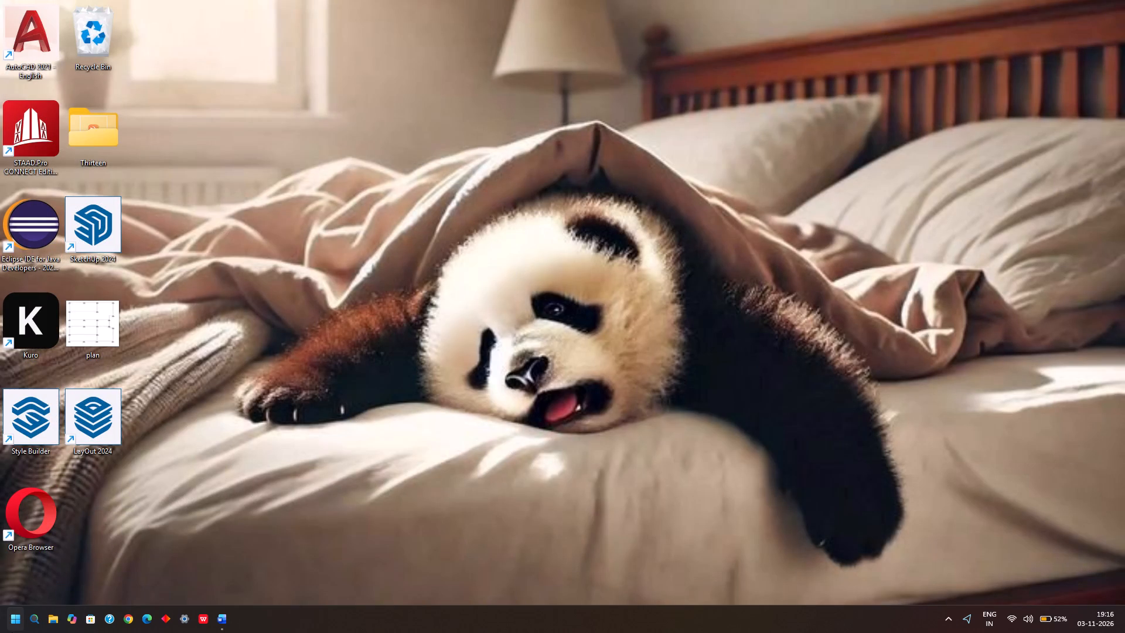
Open Google Chrome with the "Your Chrome" profile.
left_click(14, 622)
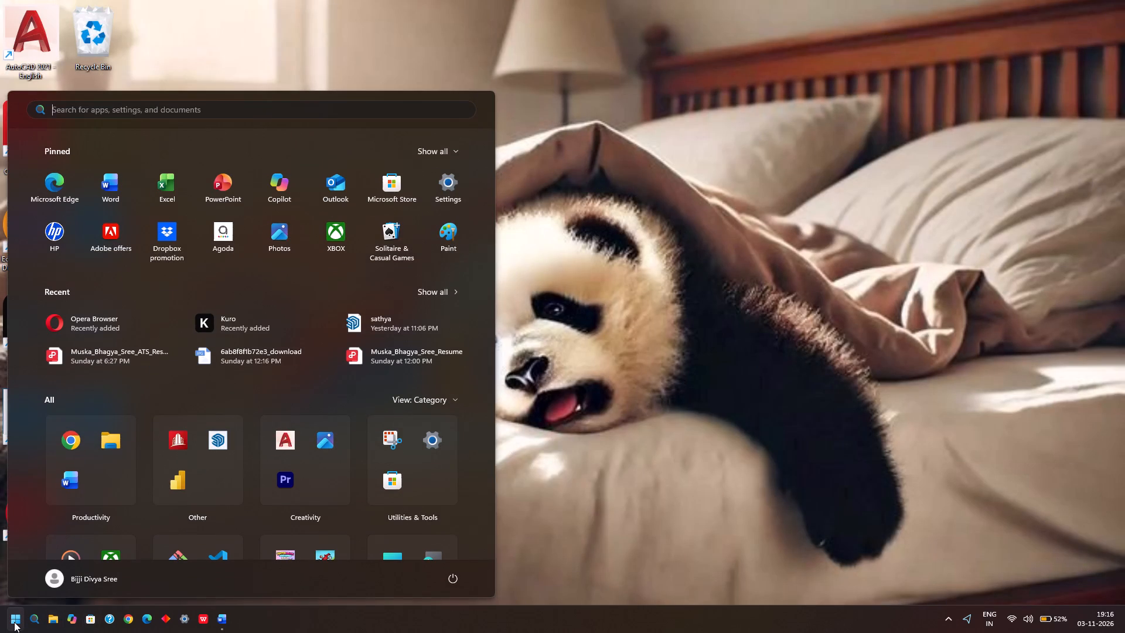
left_click(617, 364)
left_click(131, 628)
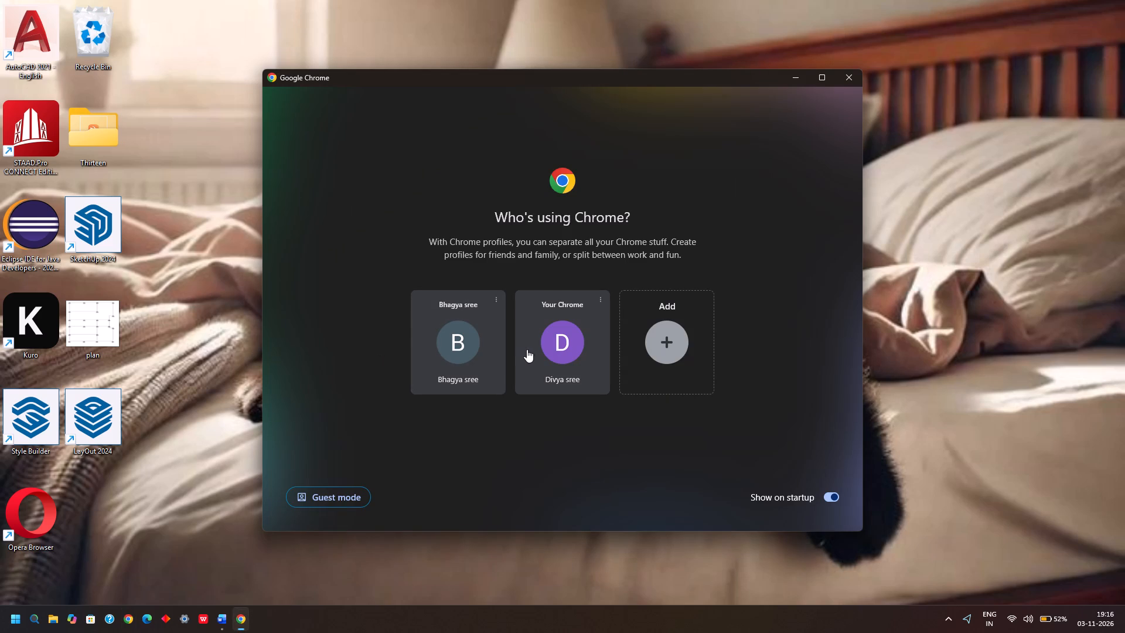
left_click(528, 349)
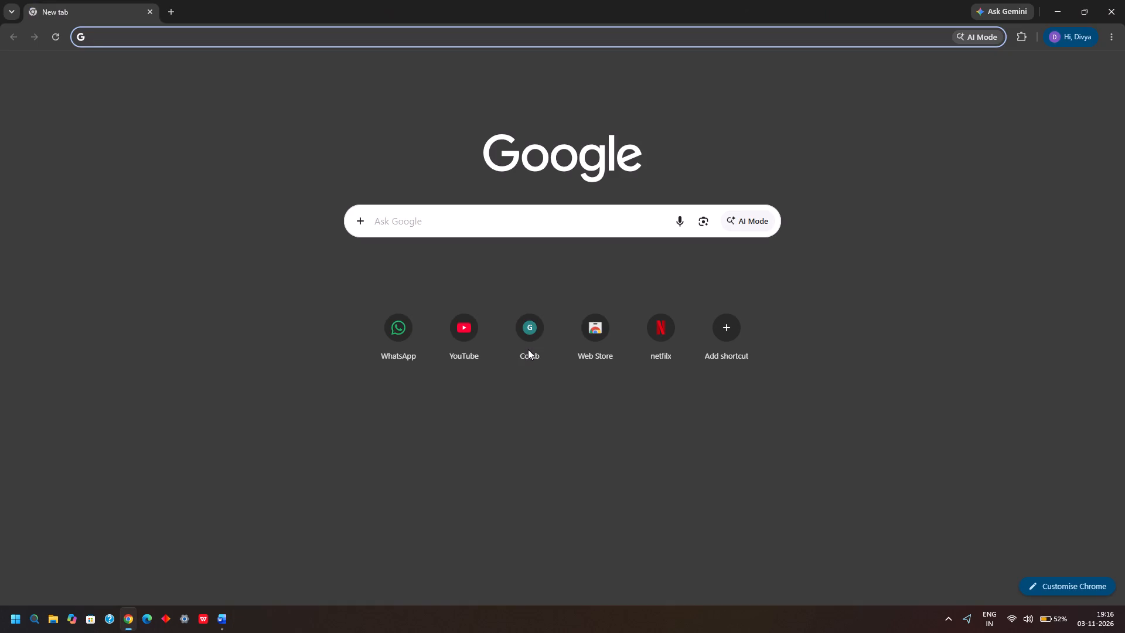
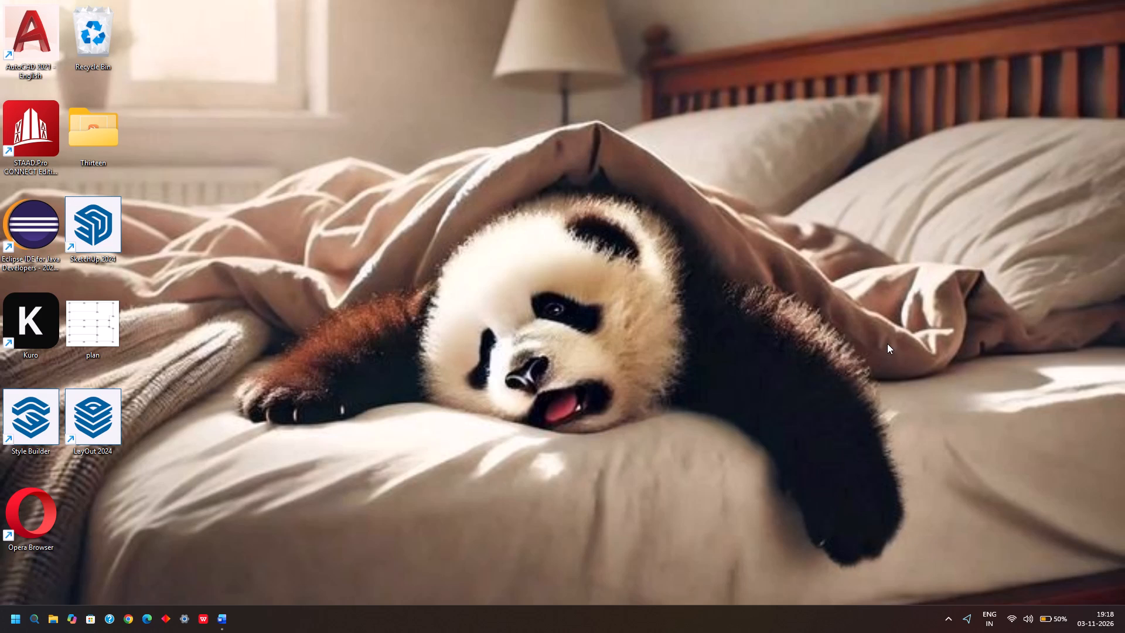
Bring up the Shut Down Windows dialog from the desktop.
key("alt+F4")
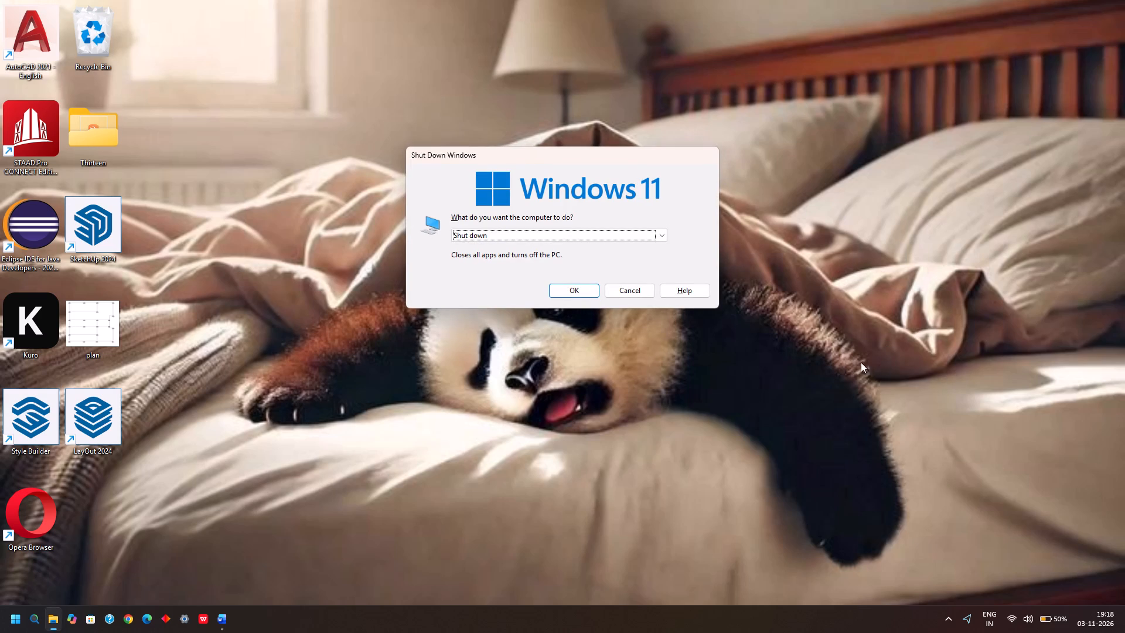